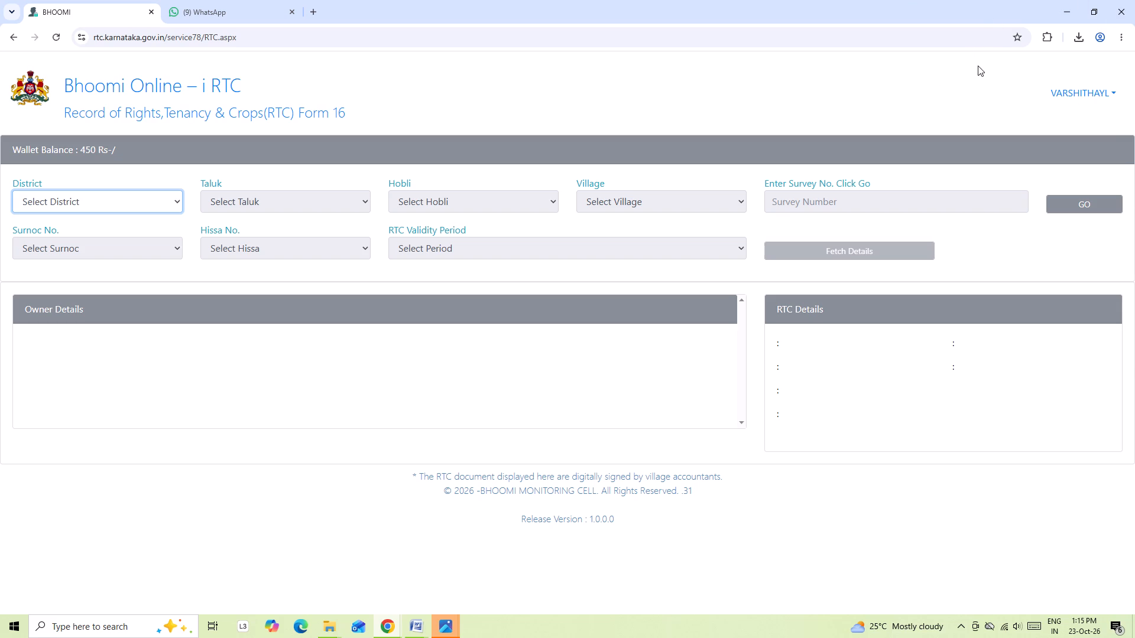
# Switch from the browser to the New Volume (E:) files and open the vamsharuksha document from the vamsha ruksha folder.
pyautogui.click(1072, 12)
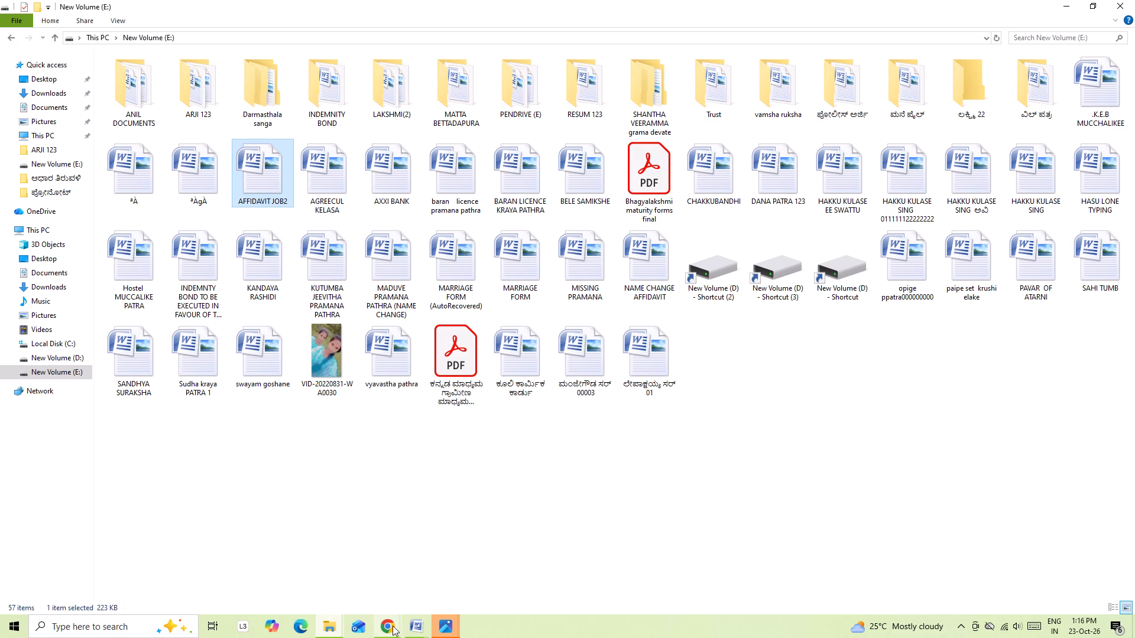
pyautogui.click(411, 623)
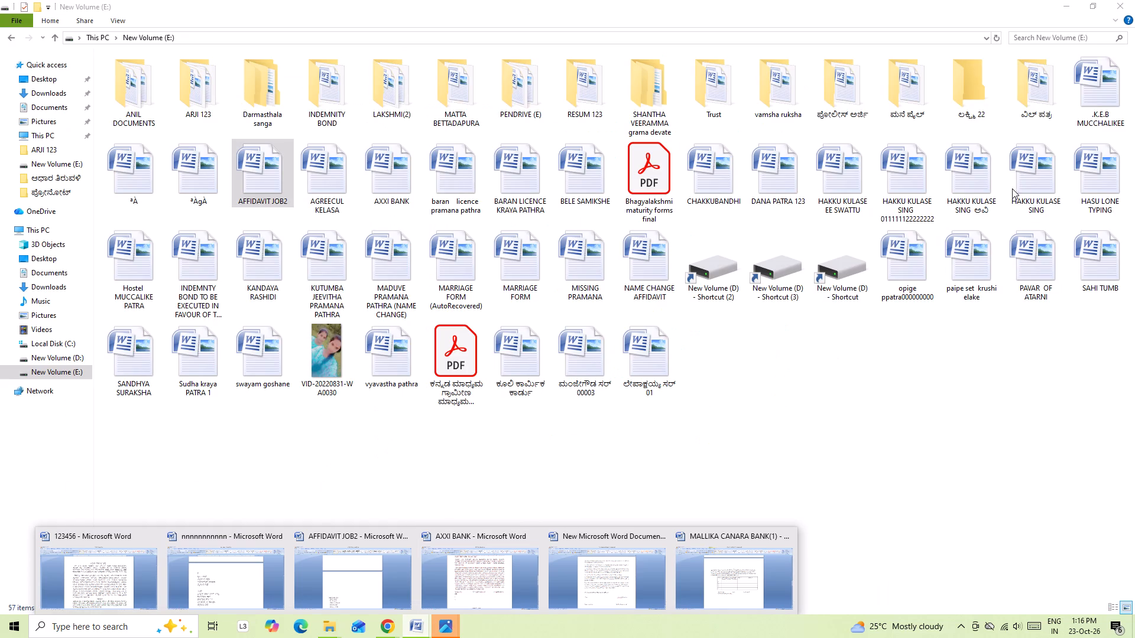
pyautogui.click(808, 441)
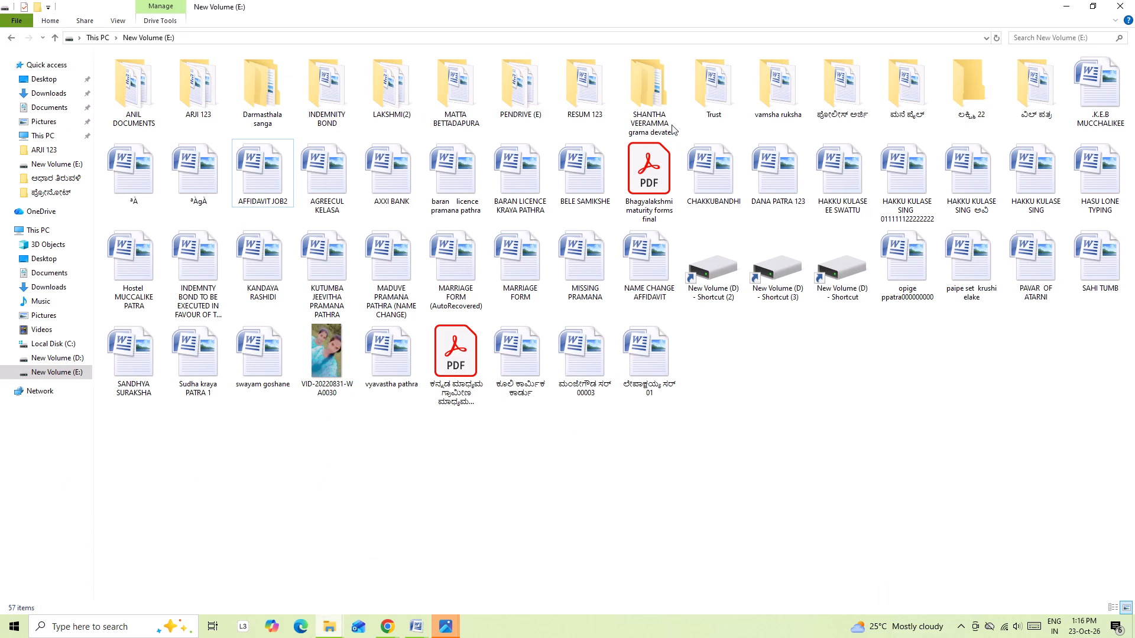
pyautogui.doubleClick(787, 77)
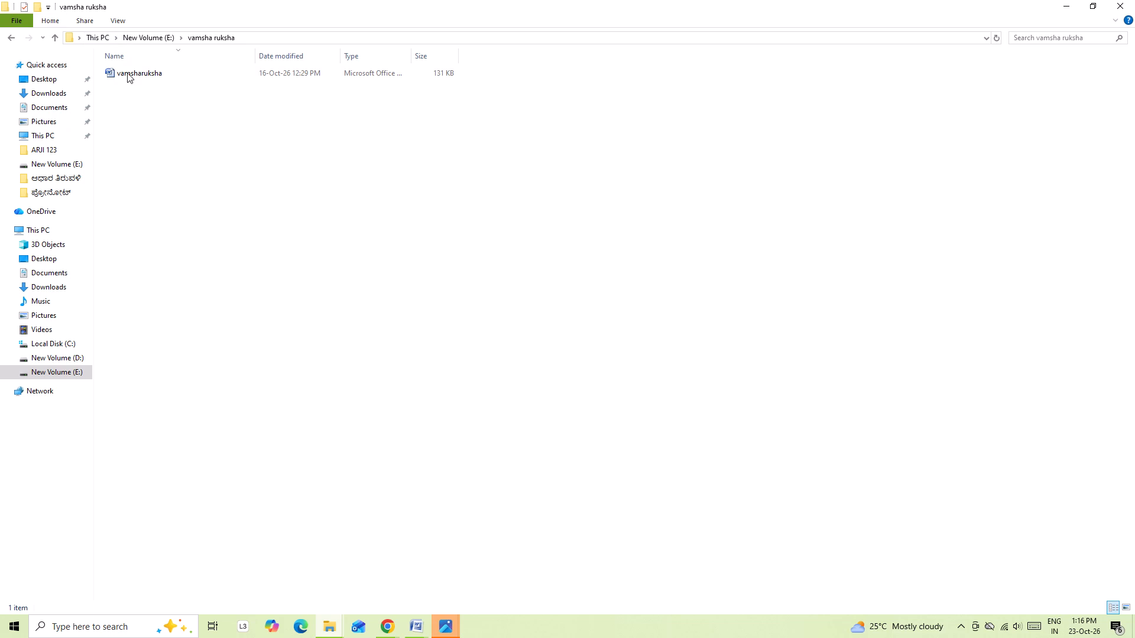
pyautogui.doubleClick(127, 73)
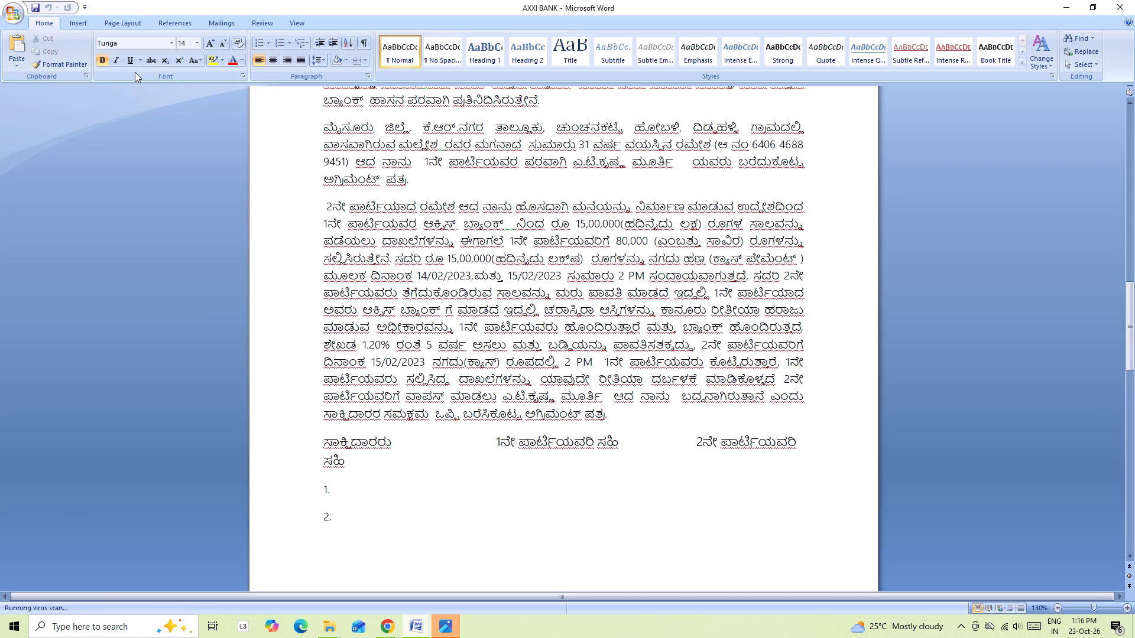
# Look through the first certificates in the vamsharuksha document to compare their family-tree layouts.
pyautogui.scroll(-19, 396, 392)
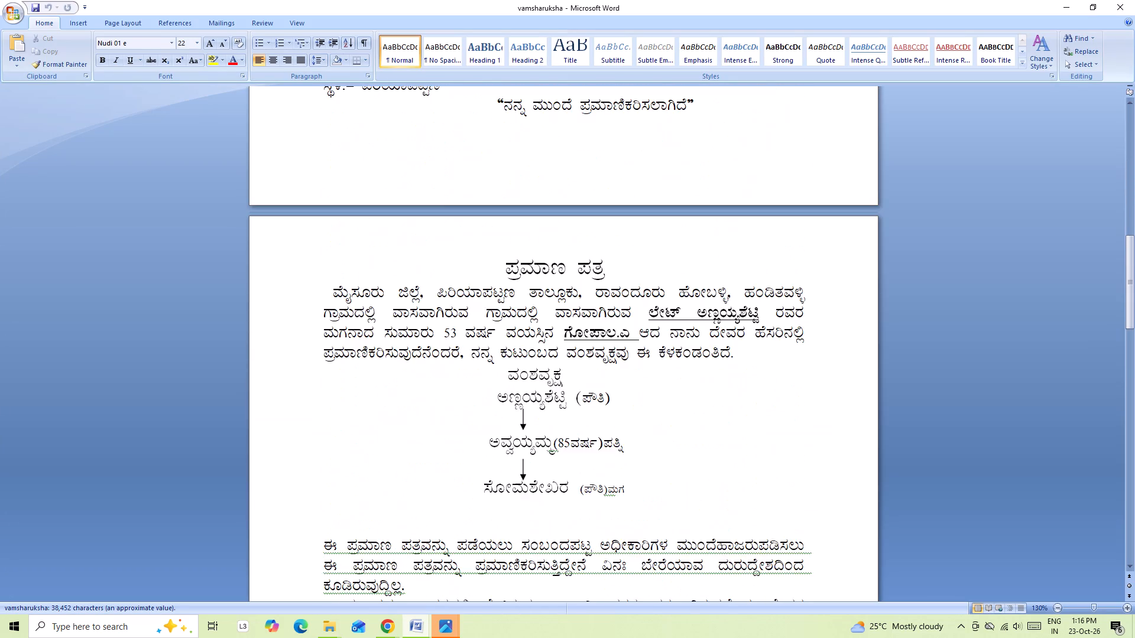
pyautogui.scroll(-18, 396, 392)
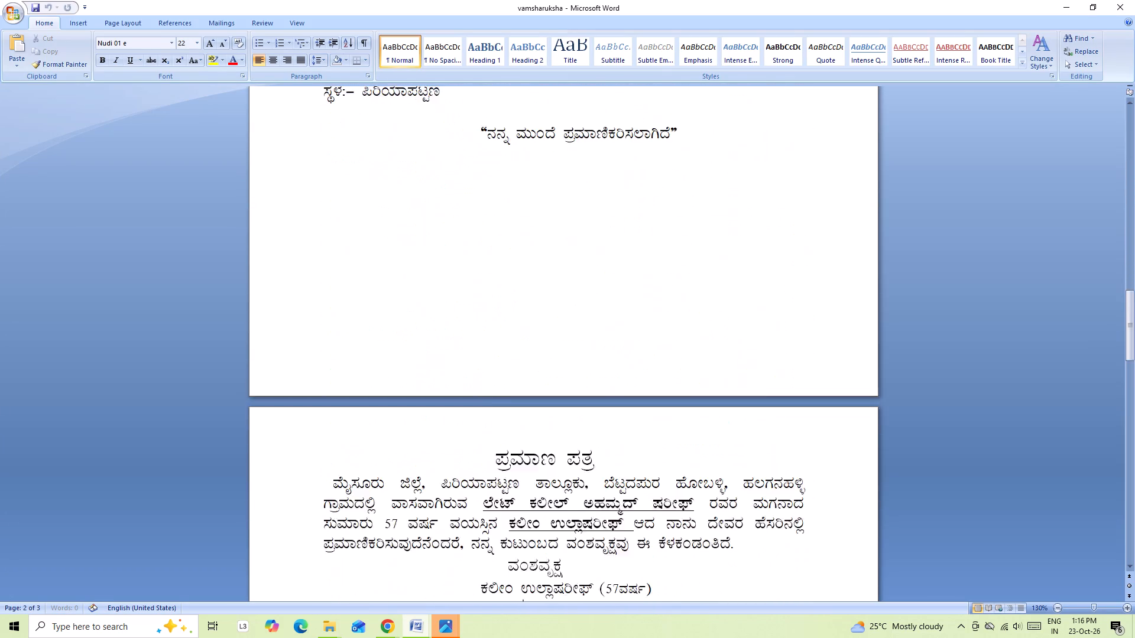
pyautogui.scroll(-6, 396, 392)
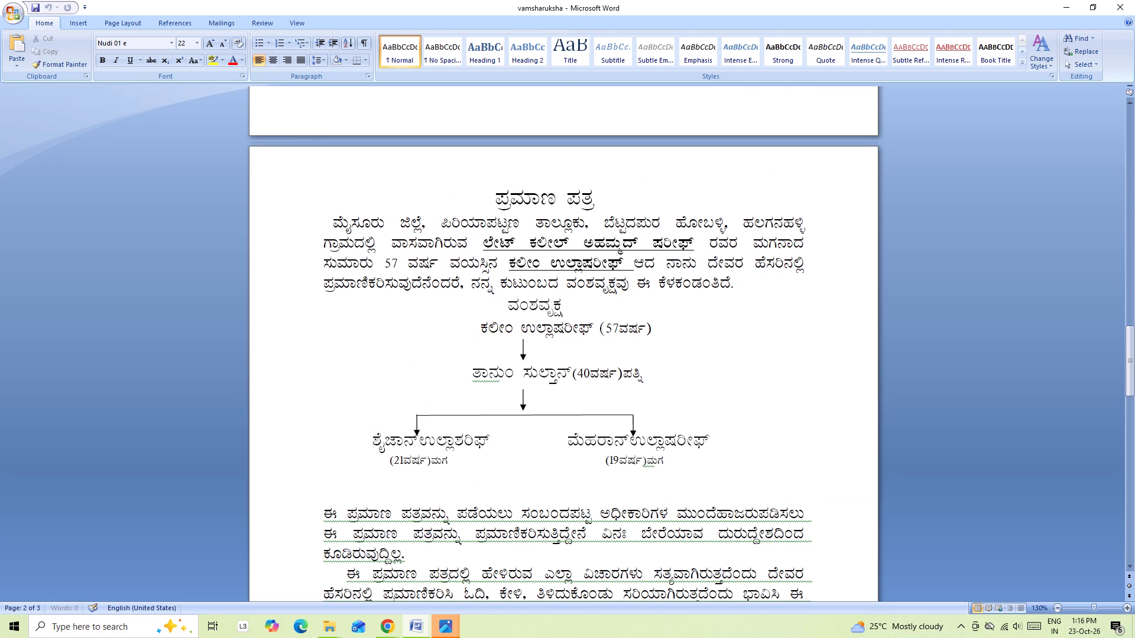
pyautogui.scroll(1, 396, 392)
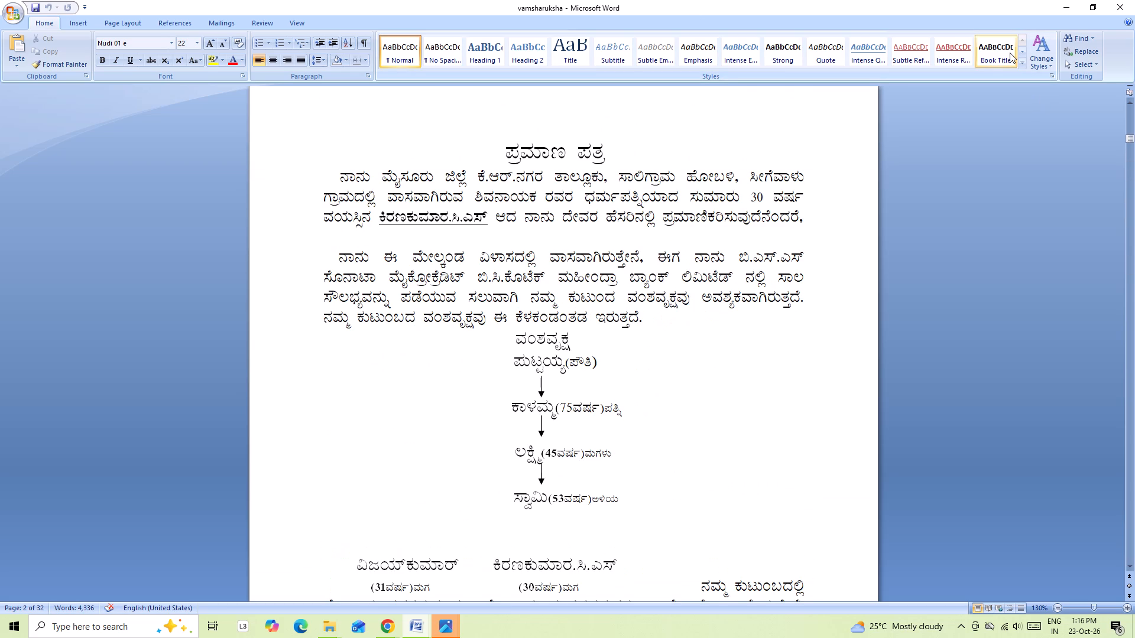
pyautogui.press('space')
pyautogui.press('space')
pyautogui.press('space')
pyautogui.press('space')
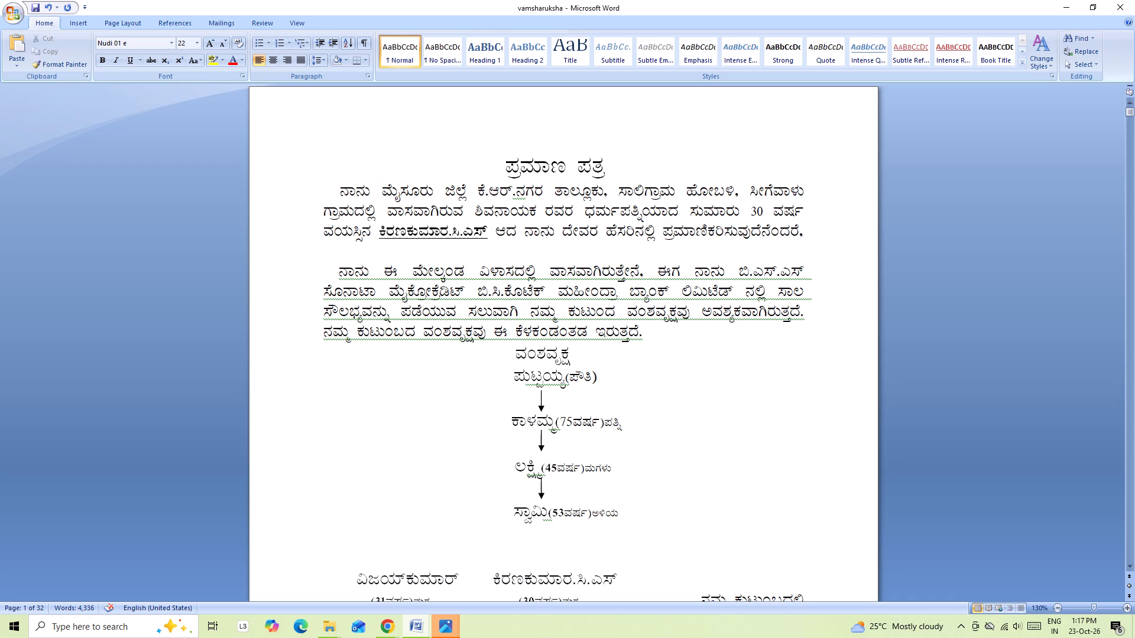
# Examine the first three ಪ್ರಮಾಣ ಪತ್ರ certificates for a family tree suited to reuse as a template.
pyautogui.click(750, 192)
pyautogui.scroll(-11, 690, 324)
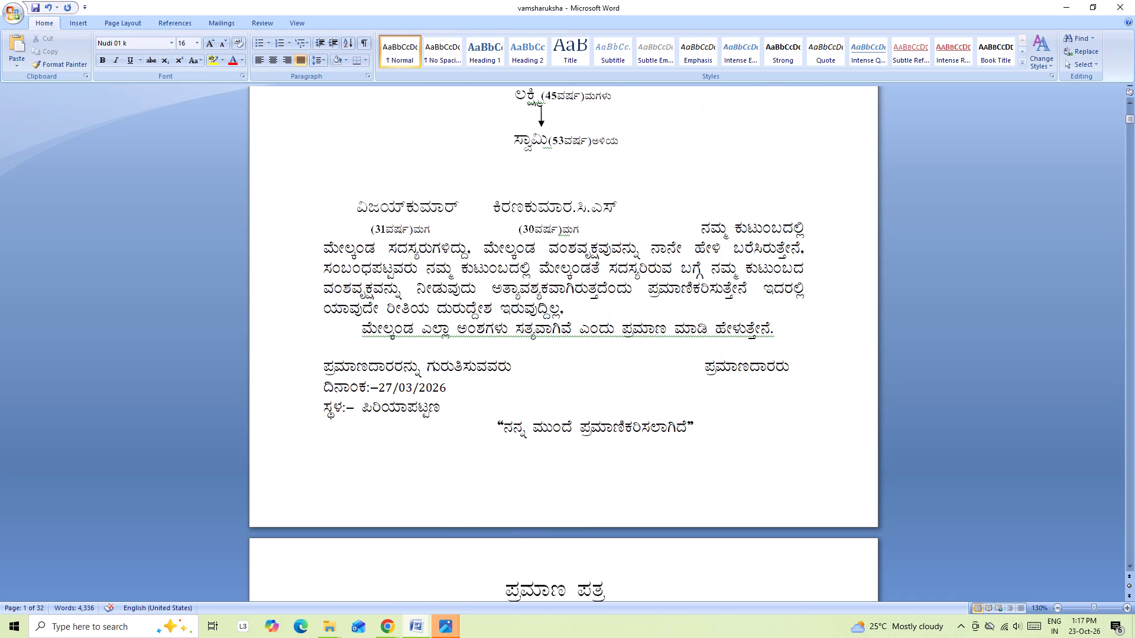
pyautogui.scroll(-10, 690, 324)
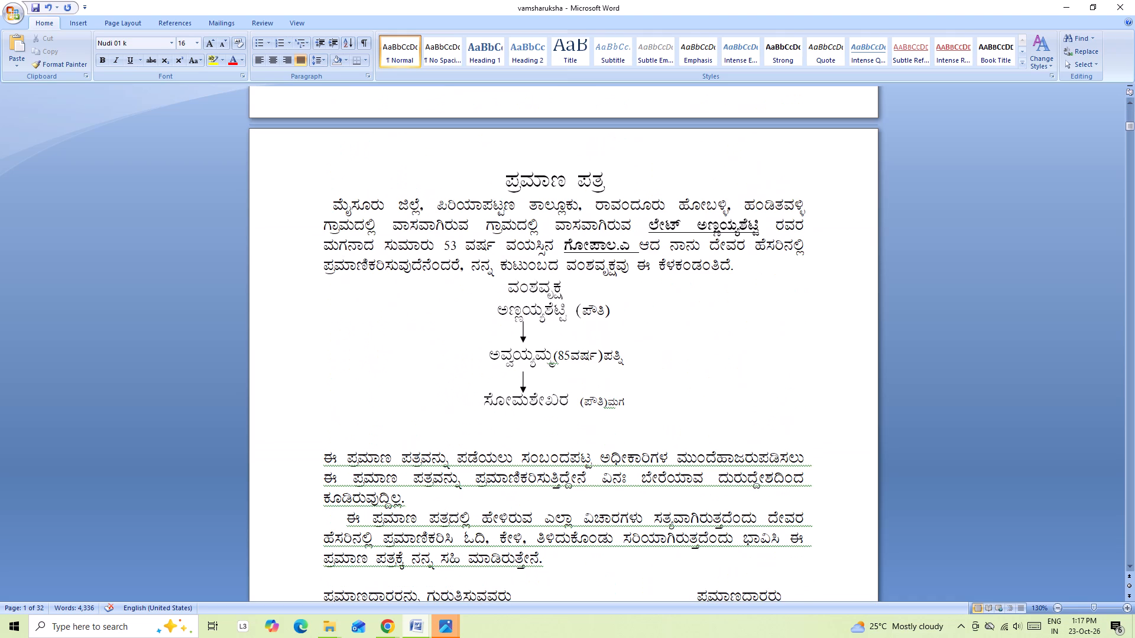
pyautogui.scroll(-8, 690, 324)
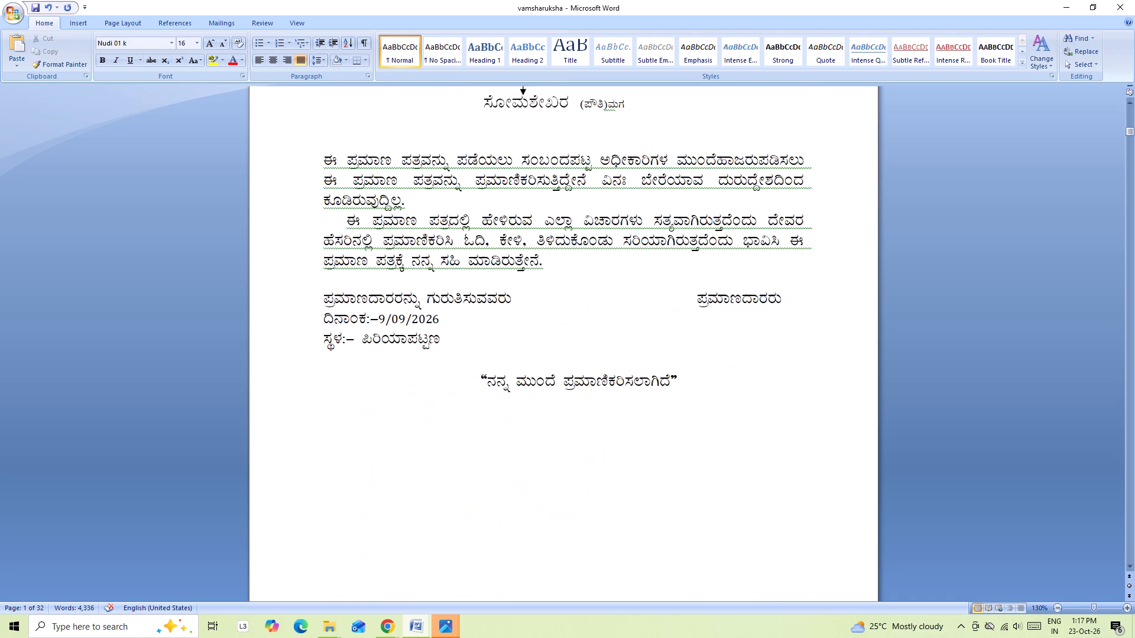
pyautogui.scroll(-8, 690, 324)
pyautogui.scroll(20, 690, 324)
pyautogui.scroll(2, 690, 324)
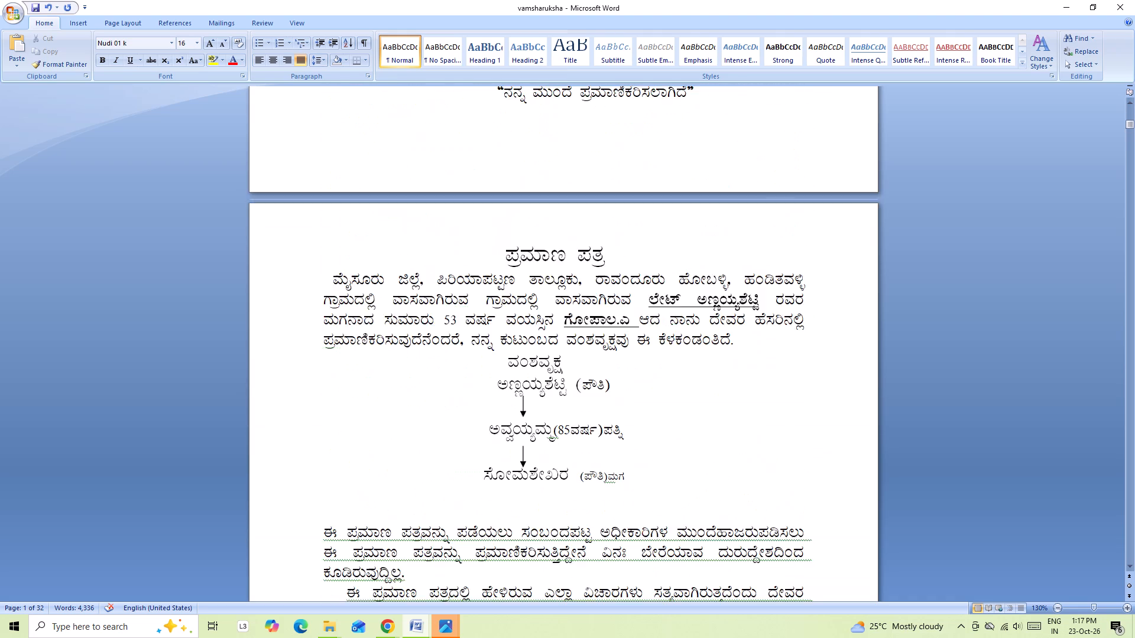
pyautogui.scroll(13, 690, 324)
pyautogui.scroll(16, 690, 324)
pyautogui.scroll(-2, 690, 324)
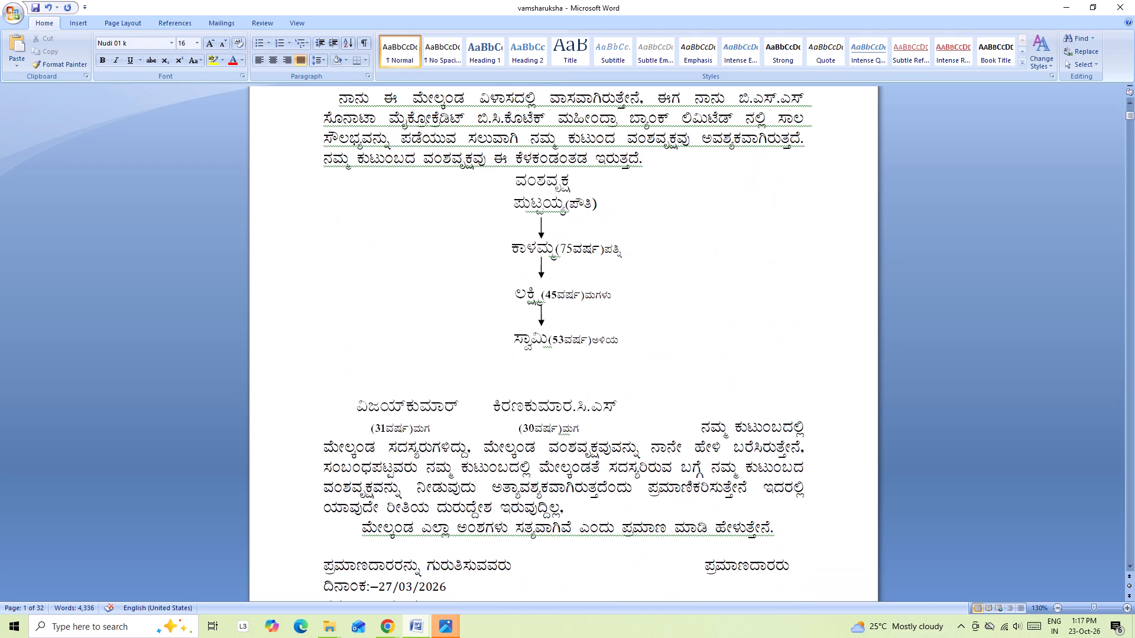
pyautogui.scroll(-20, 690, 324)
pyautogui.scroll(-20, 690, 324)
pyautogui.scroll(-6, 690, 324)
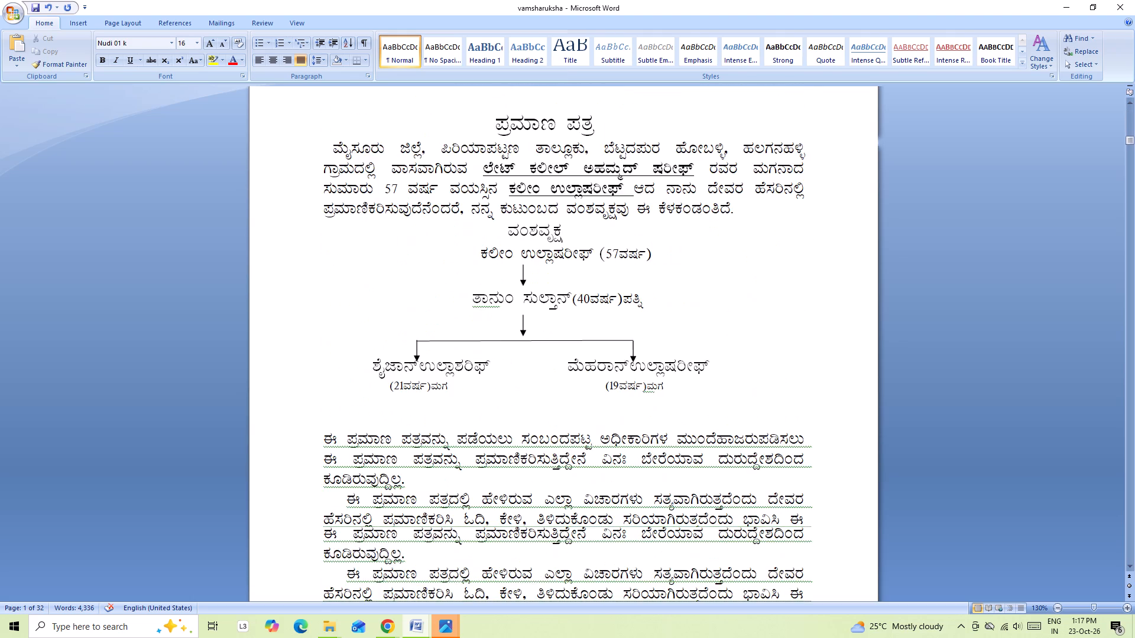
pyautogui.scroll(5, 690, 324)
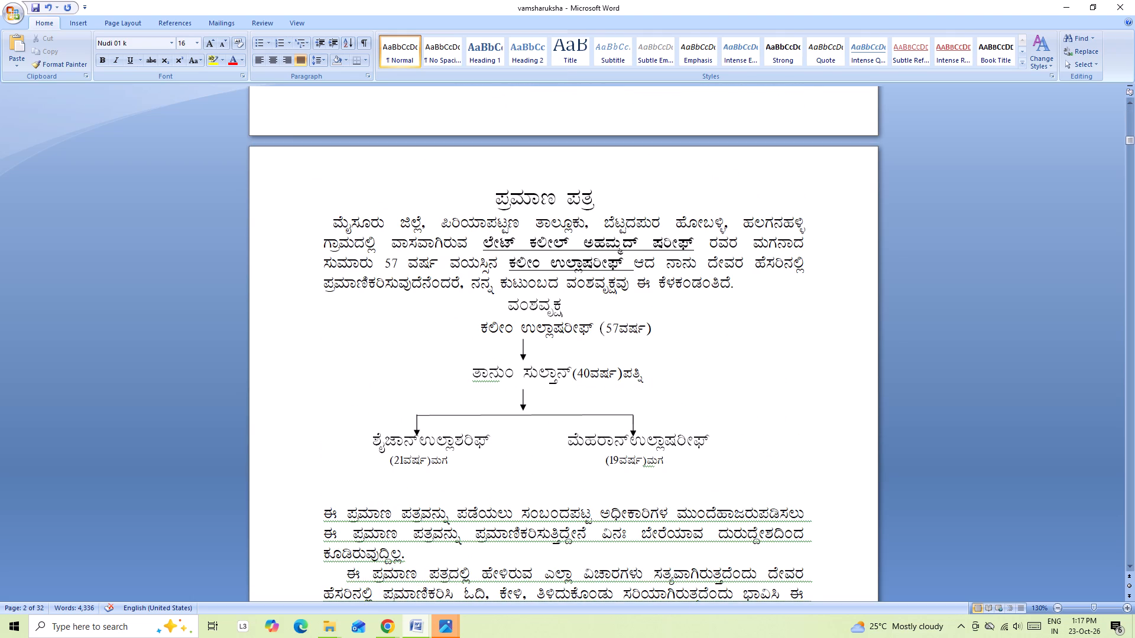
# Duplicate the whole page 3 certificate with the two-branch family tree, pasting it below blank lines added above the following certificate's heading.
pyautogui.moveTo(747, 223); pyautogui.dragTo(808, 226)
pyautogui.click(820, 250)
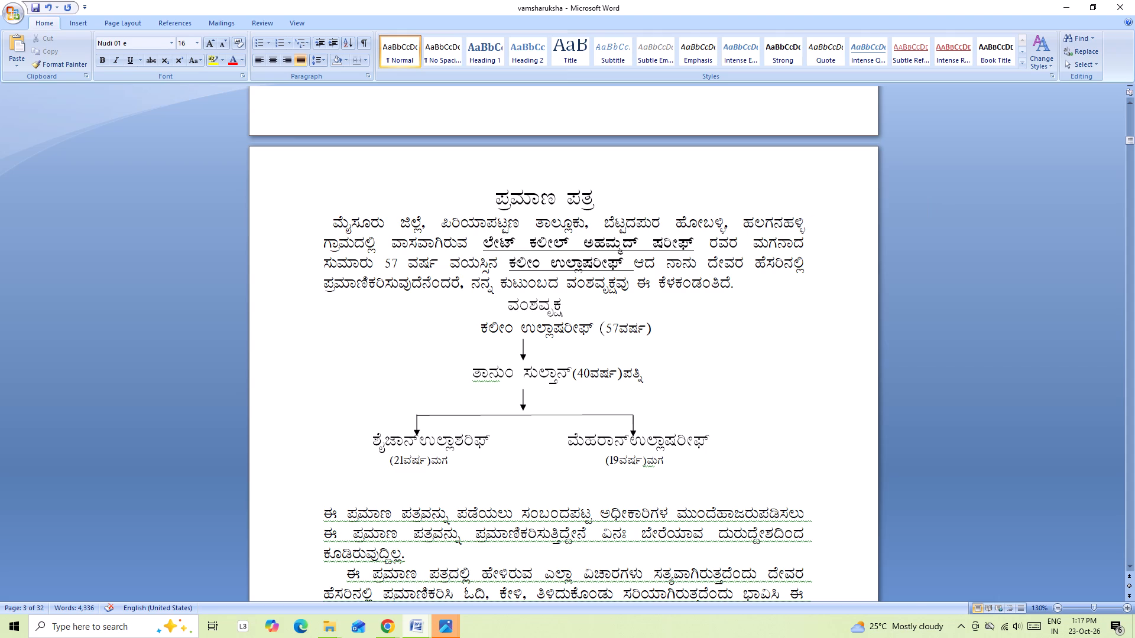
pyautogui.moveTo(491, 188); pyautogui.dragTo(768, 630)
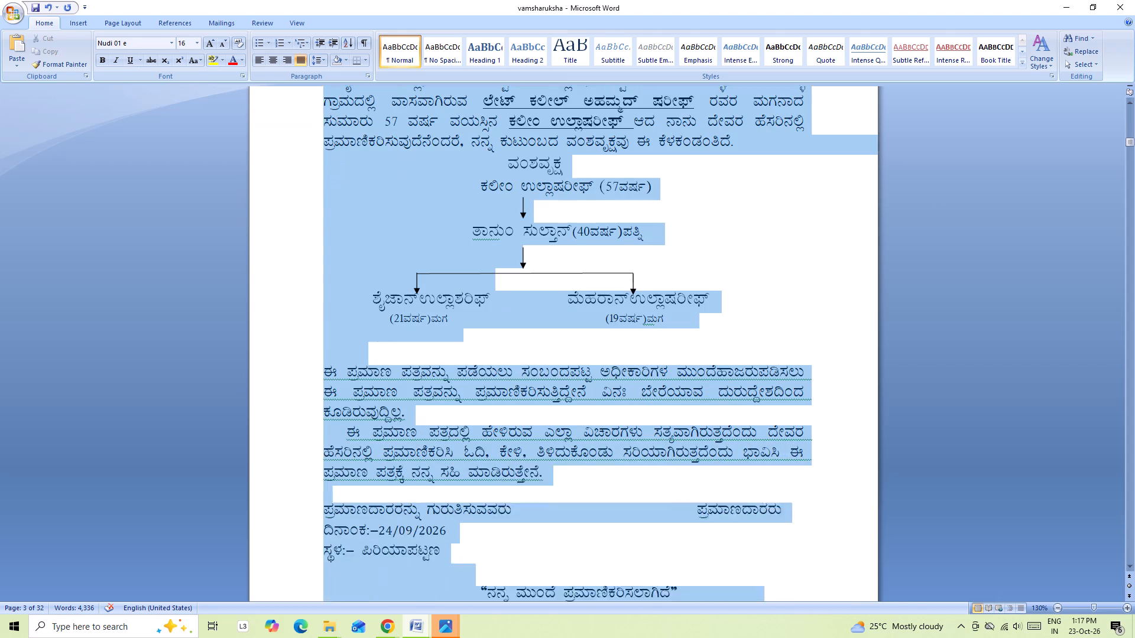
pyautogui.moveTo(768, 630); pyautogui.dragTo(773, 610)
pyautogui.scroll(-5, 808, 472)
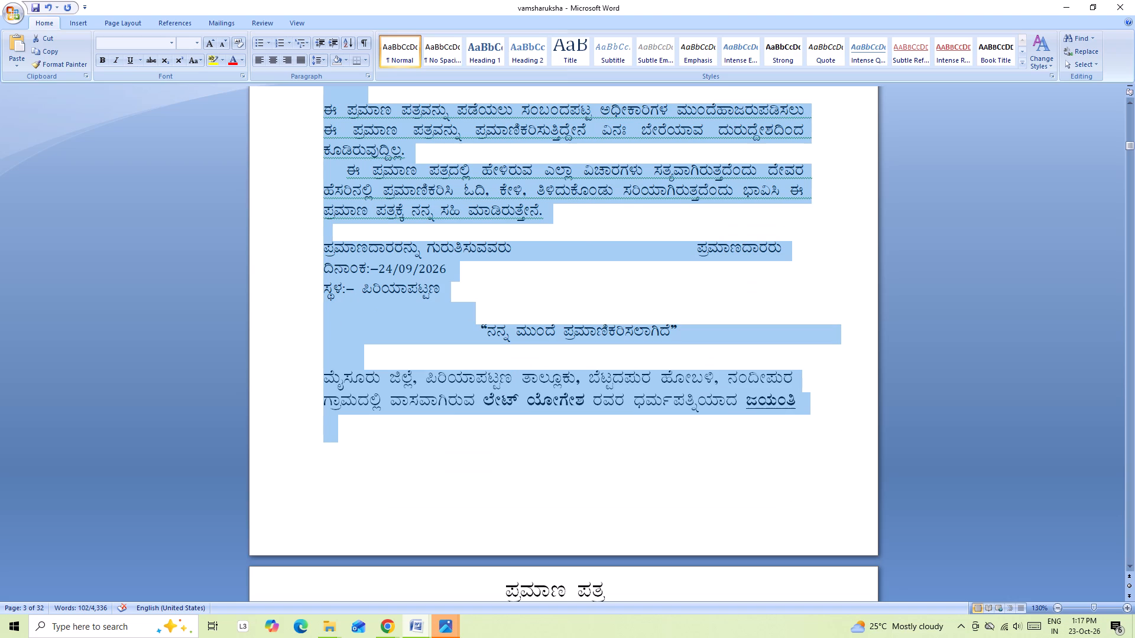
pyautogui.hotkey('ctrl', 'c')
pyautogui.scroll(-7, 808, 472)
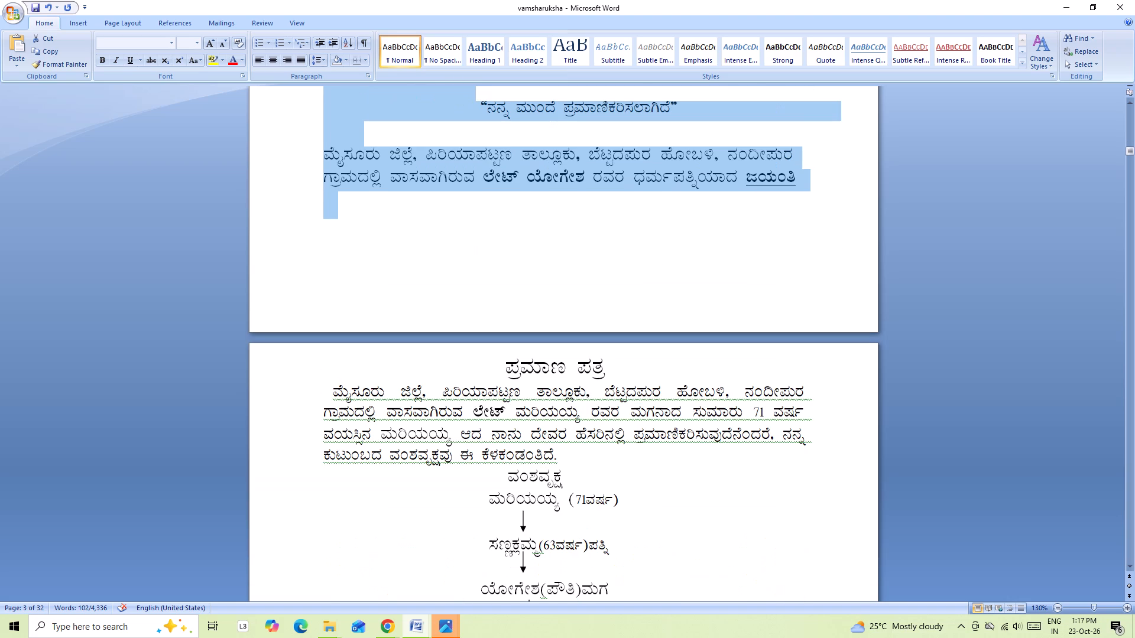
pyautogui.click(504, 327)
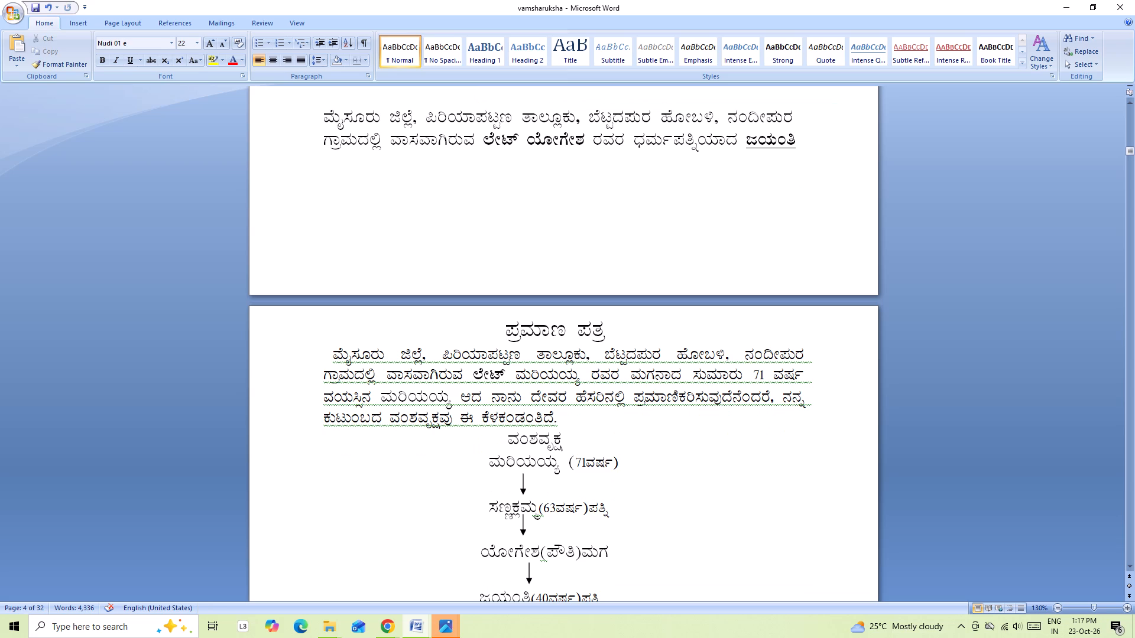
pyautogui.press('Return')
pyautogui.press('Return')
pyautogui.press('Return')
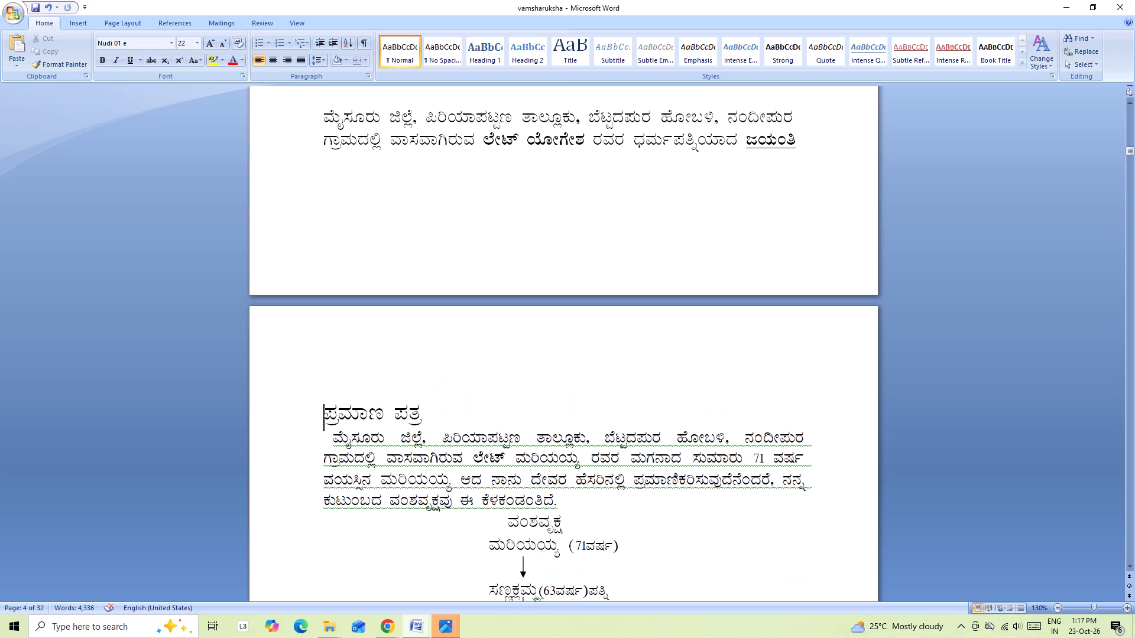
pyautogui.click(458, 348)
pyautogui.hotkey('ctrl', 'v')
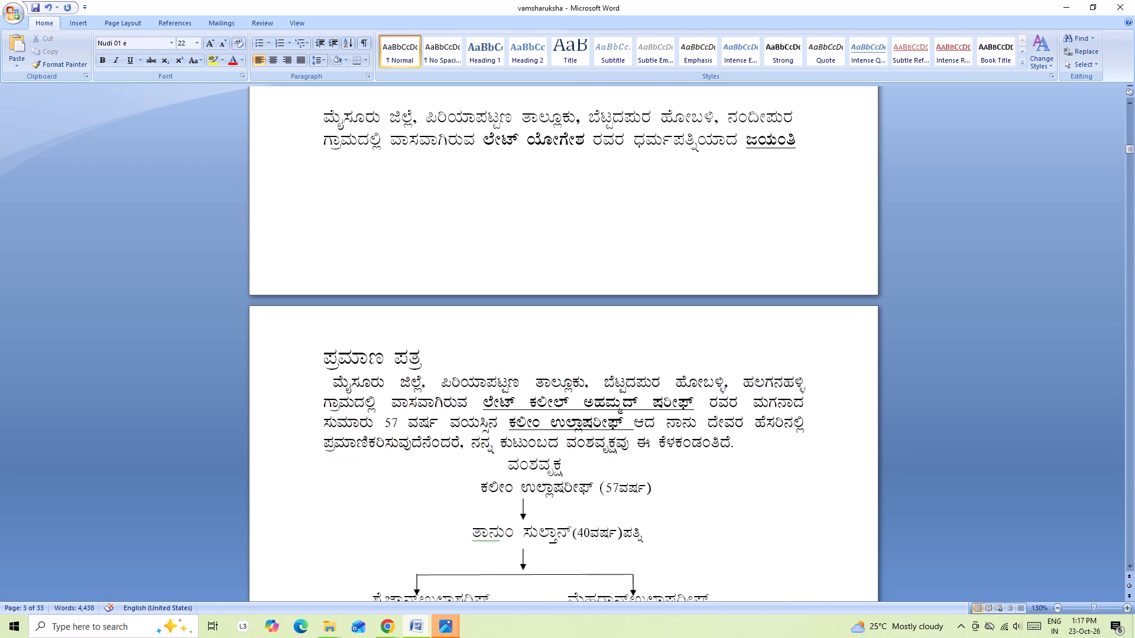
# Check the pasted certificate from its closing lines back up to its heading.
pyautogui.scroll(-18, 498, 488)
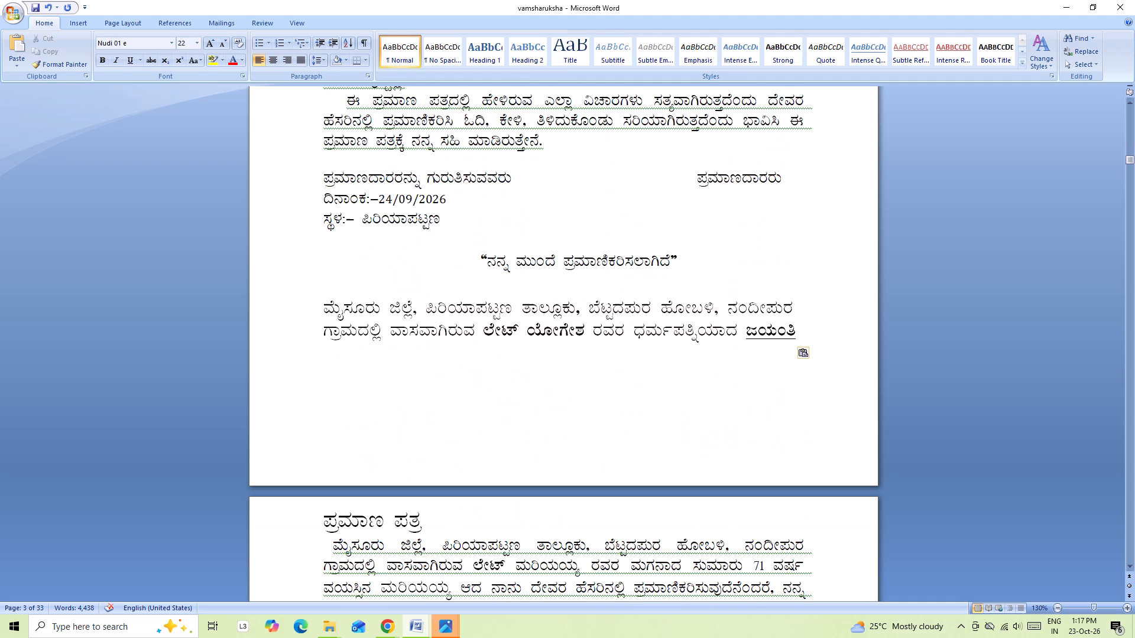
pyautogui.scroll(8, 498, 488)
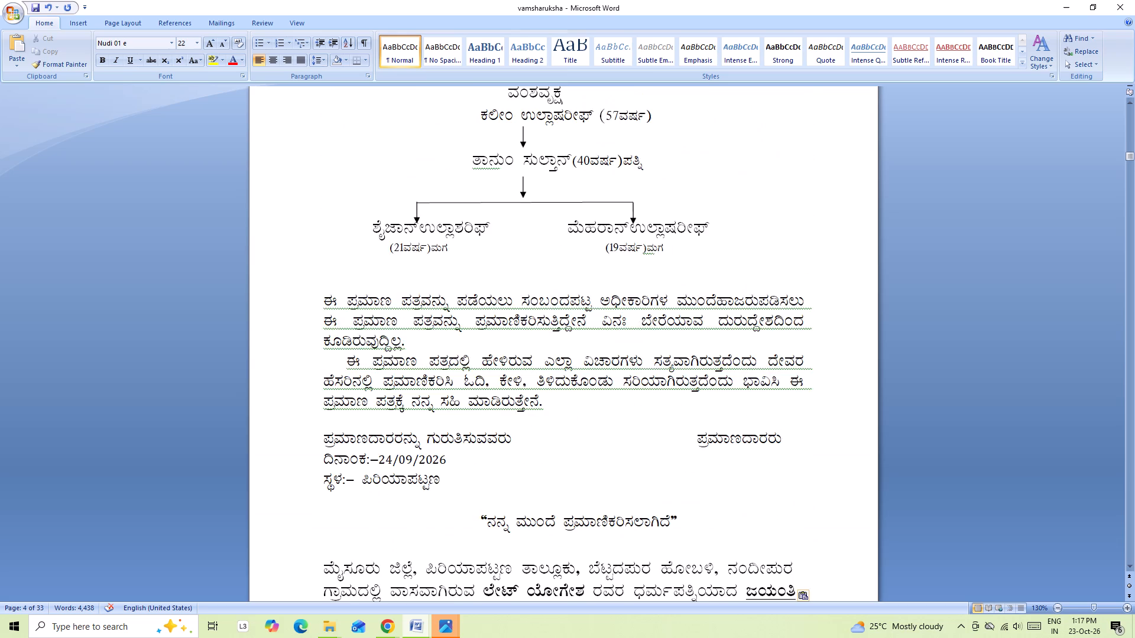
pyautogui.scroll(7, 498, 488)
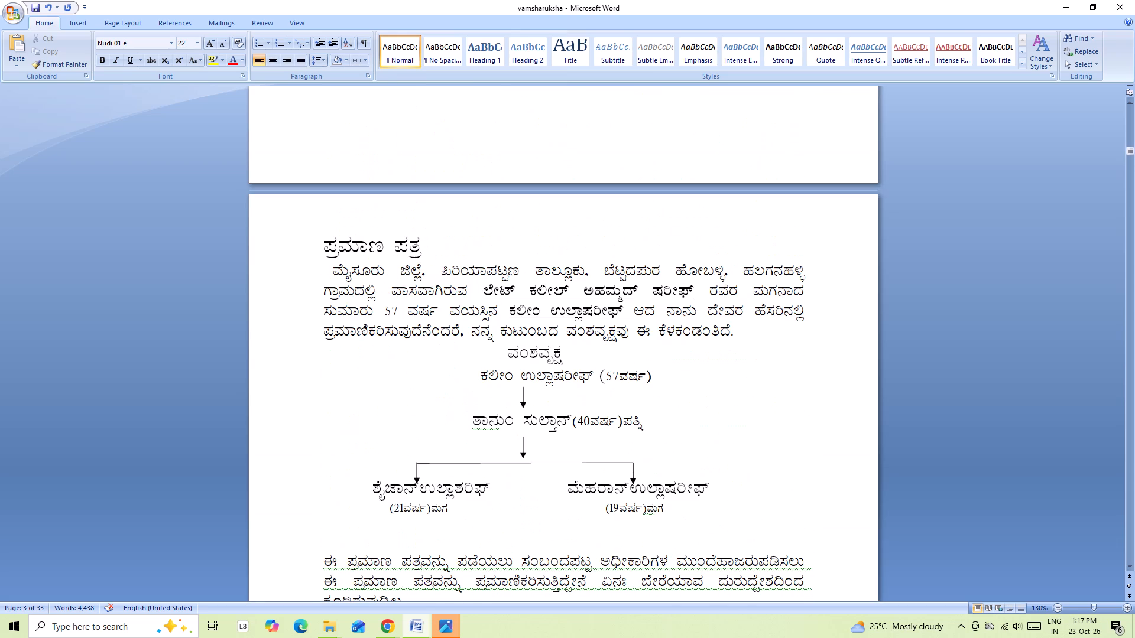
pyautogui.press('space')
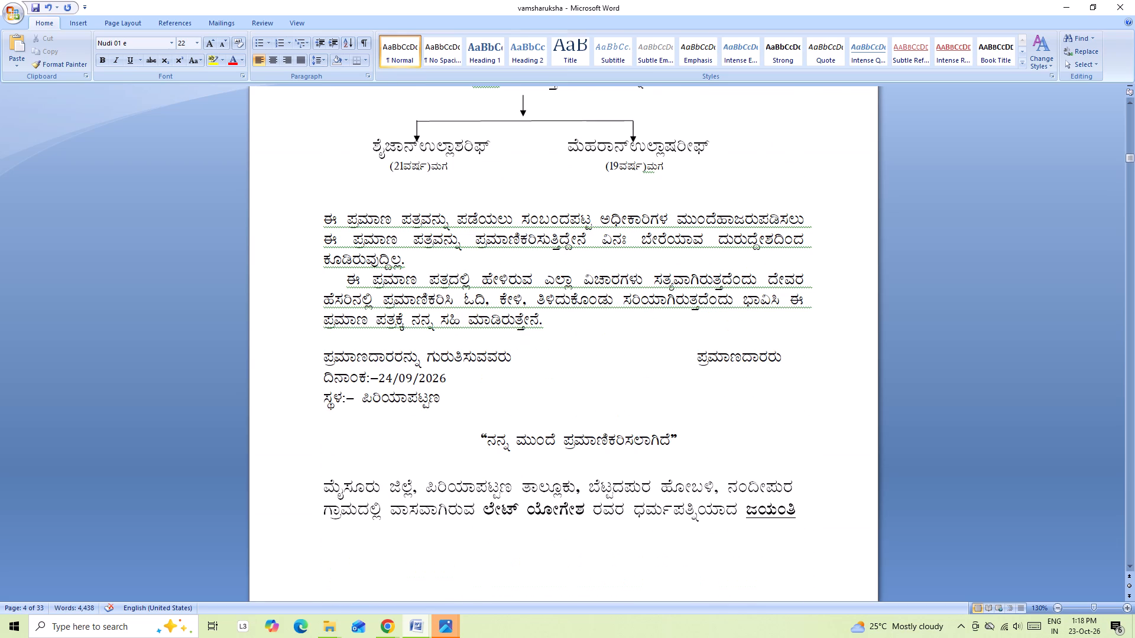
pyautogui.scroll(9, 324, 245)
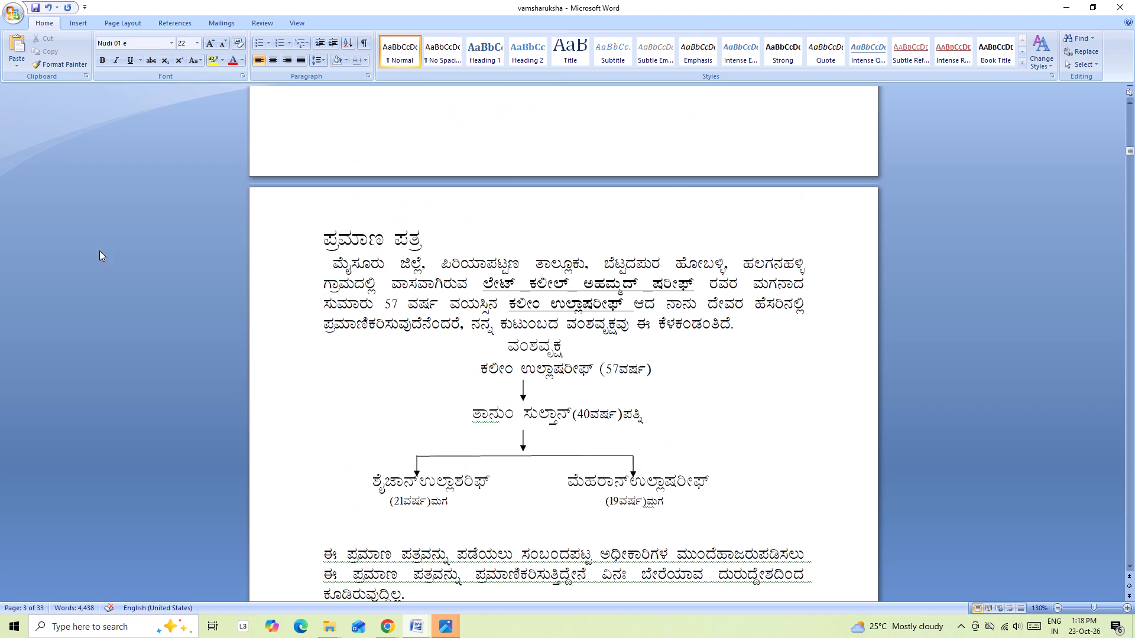
# Add a blank line above the pasted certificate's ಪ್ರಮಾಣ ಪತ್ರ heading and indent the heading with spaces to the middle of the page.
pyautogui.click(319, 231)
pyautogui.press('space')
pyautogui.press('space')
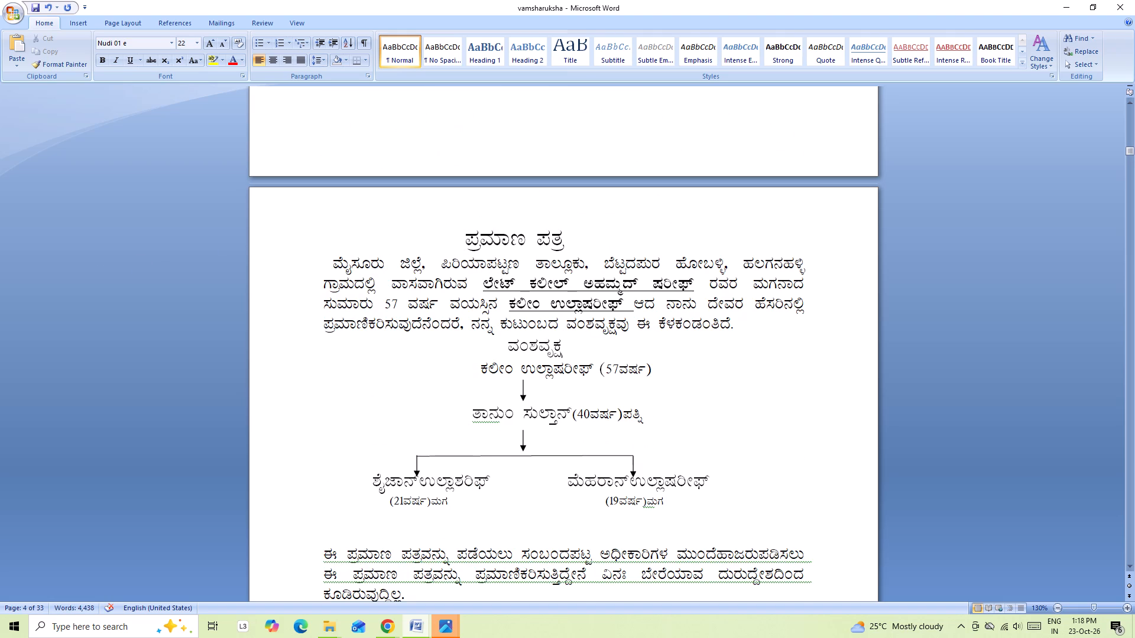
pyautogui.press('Return')
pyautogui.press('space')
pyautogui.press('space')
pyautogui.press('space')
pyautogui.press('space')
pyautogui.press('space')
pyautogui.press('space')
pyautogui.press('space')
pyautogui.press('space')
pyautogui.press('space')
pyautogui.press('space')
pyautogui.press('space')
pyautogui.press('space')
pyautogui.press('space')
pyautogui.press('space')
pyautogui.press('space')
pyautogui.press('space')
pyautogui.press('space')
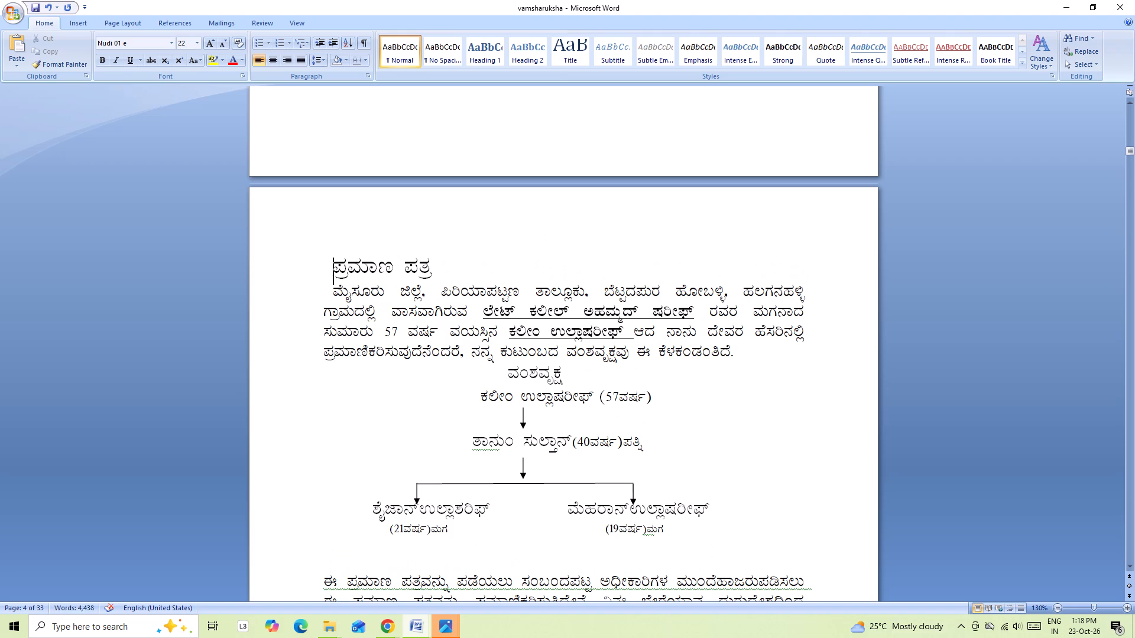
# Insert eight blank lines before the leftover two-line ಮೈಸೂರು ಜಿಲ್ಲೆ paragraph below the copied certificate, pushing it onto the following page.
pyautogui.scroll(-5, 615, 305)
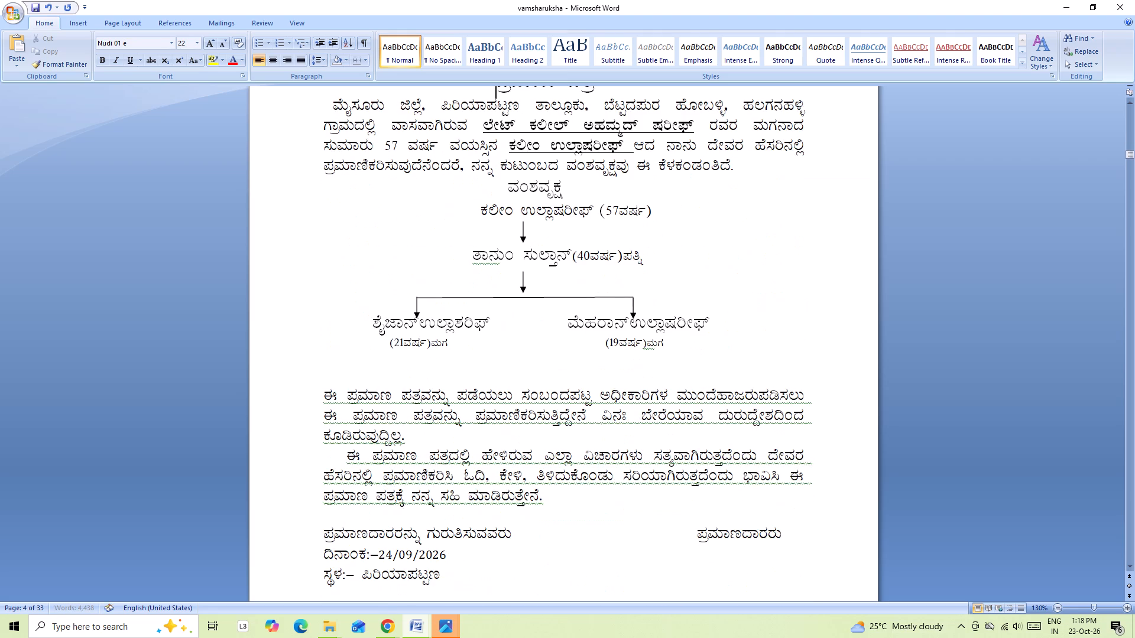
pyautogui.scroll(-9, 615, 305)
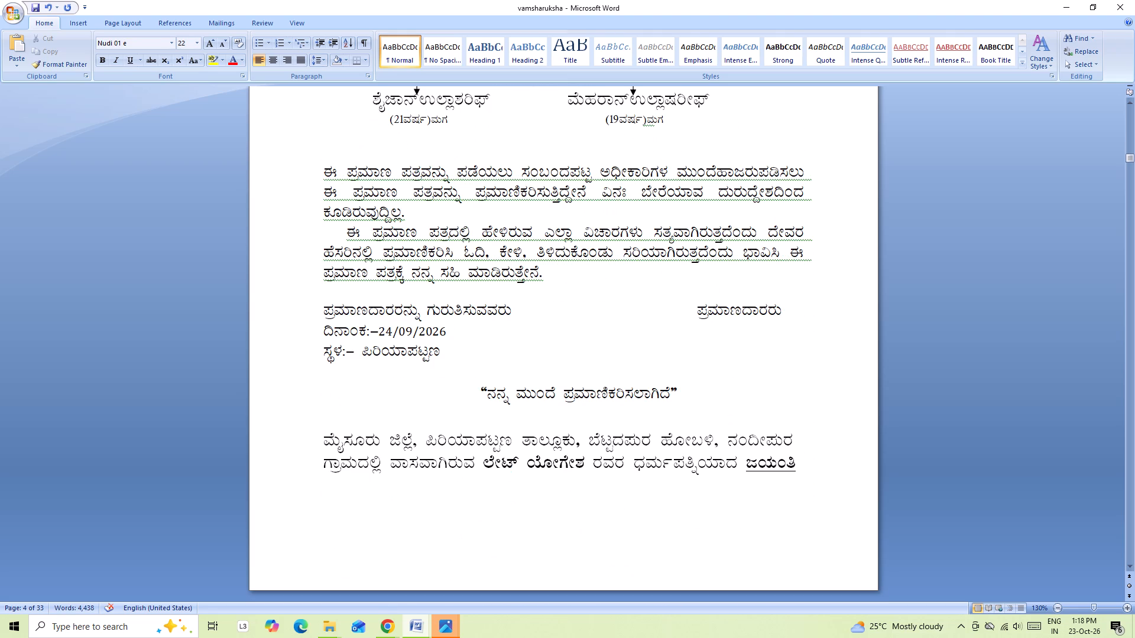
pyautogui.click(323, 327)
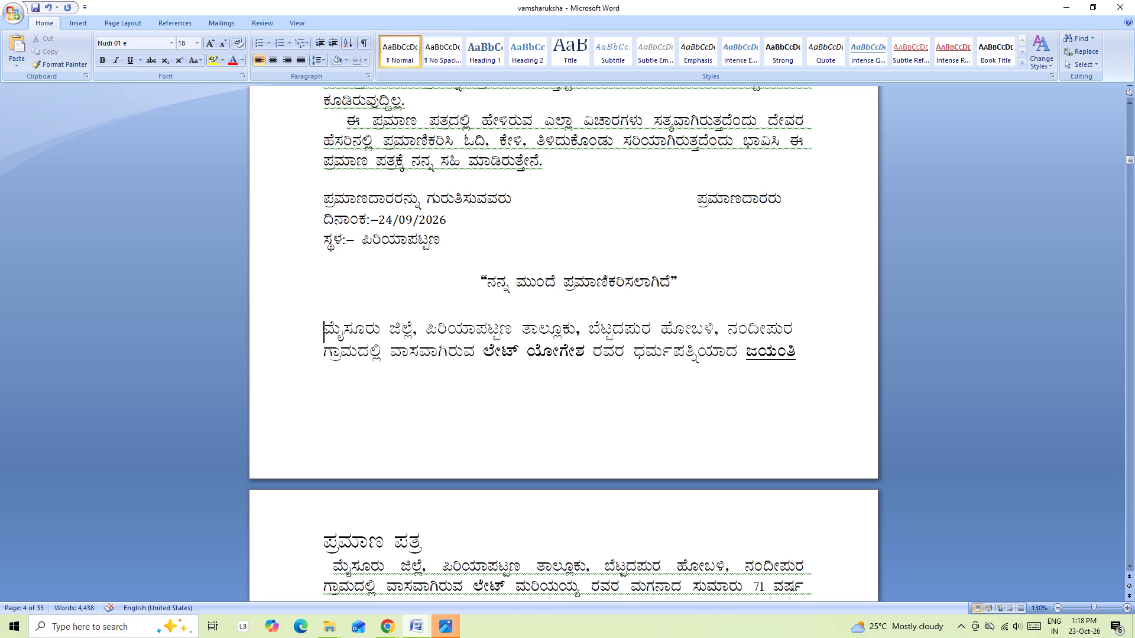
pyautogui.press('Return')
pyautogui.press('Return')
pyautogui.press('Return')
pyautogui.press('Return')
pyautogui.press('Return')
pyautogui.press('Return')
pyautogui.press('Return')
pyautogui.press('Return')
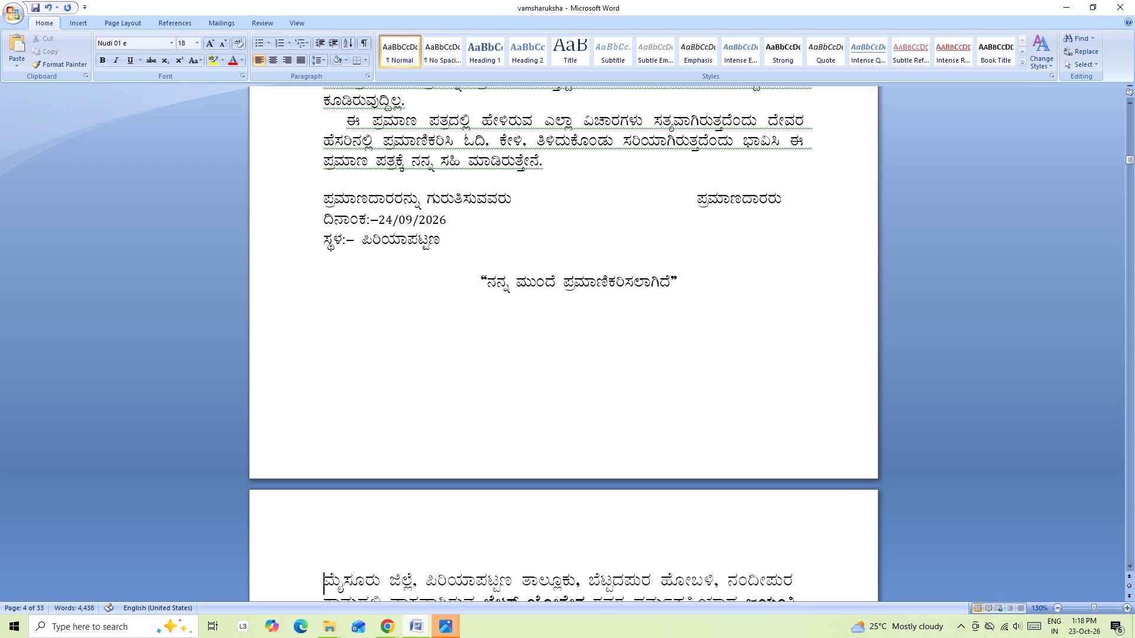
# Check the page break below the copied certificate and compare the copy with the original certificate before it.
pyautogui.scroll(-6, 323, 327)
pyautogui.scroll(1, 428, 371)
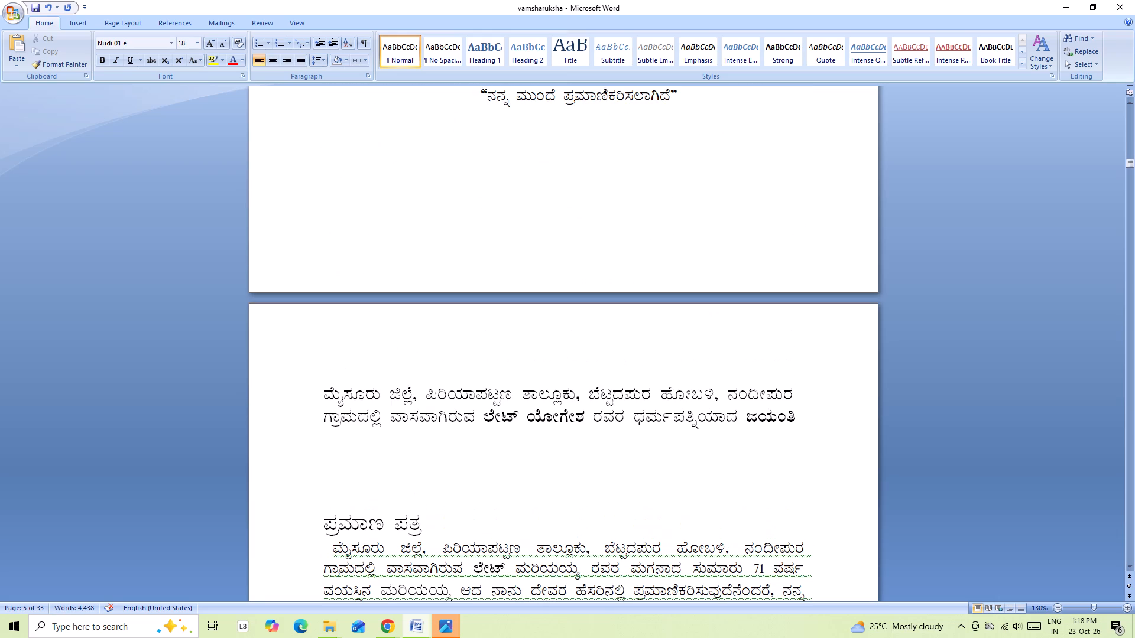
pyautogui.scroll(2, 428, 371)
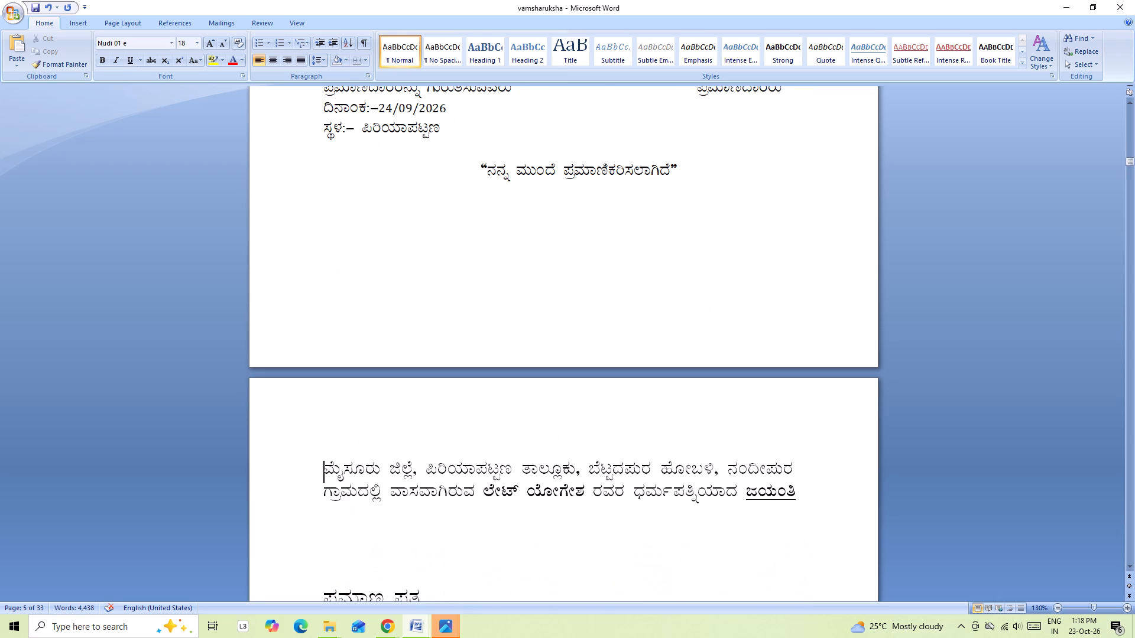
pyautogui.scroll(11, 428, 371)
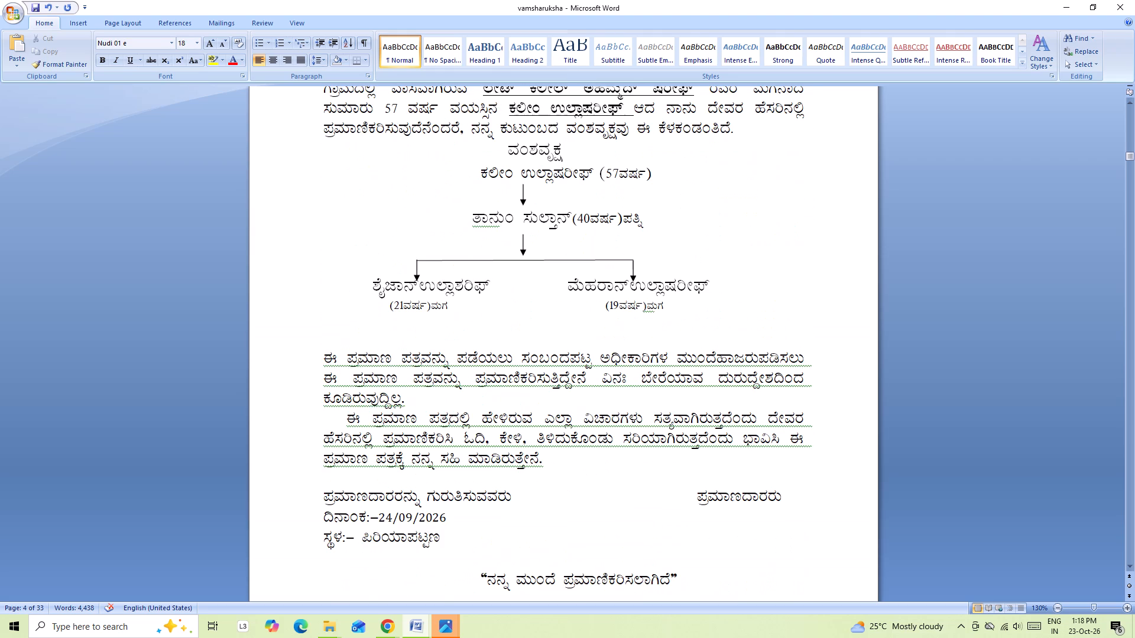
pyautogui.scroll(5, 428, 371)
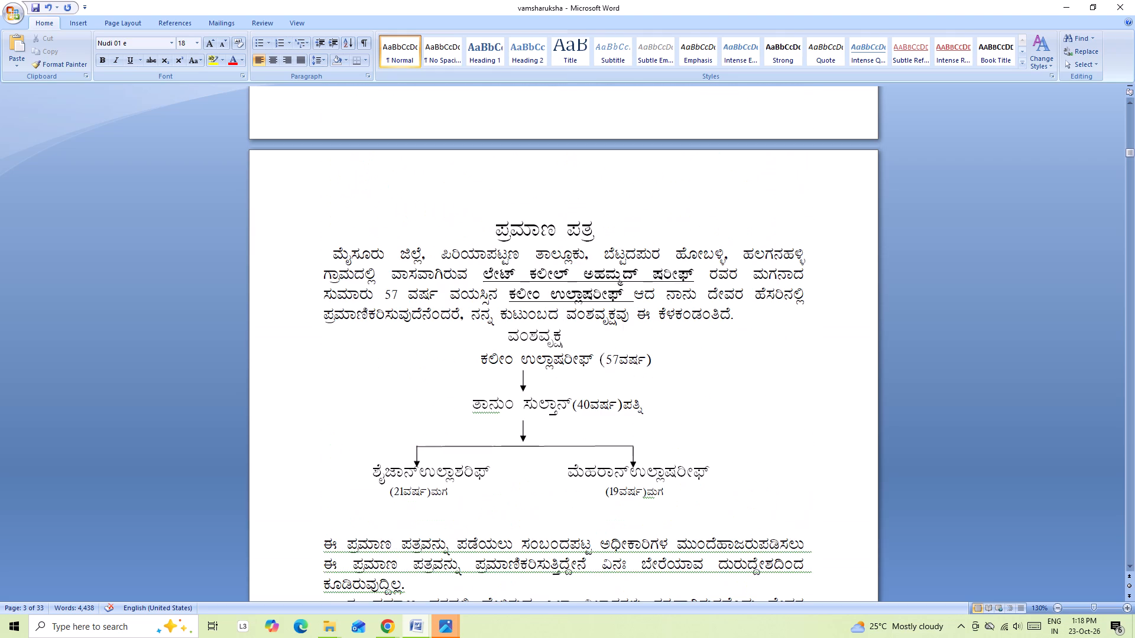
pyautogui.scroll(8, 428, 371)
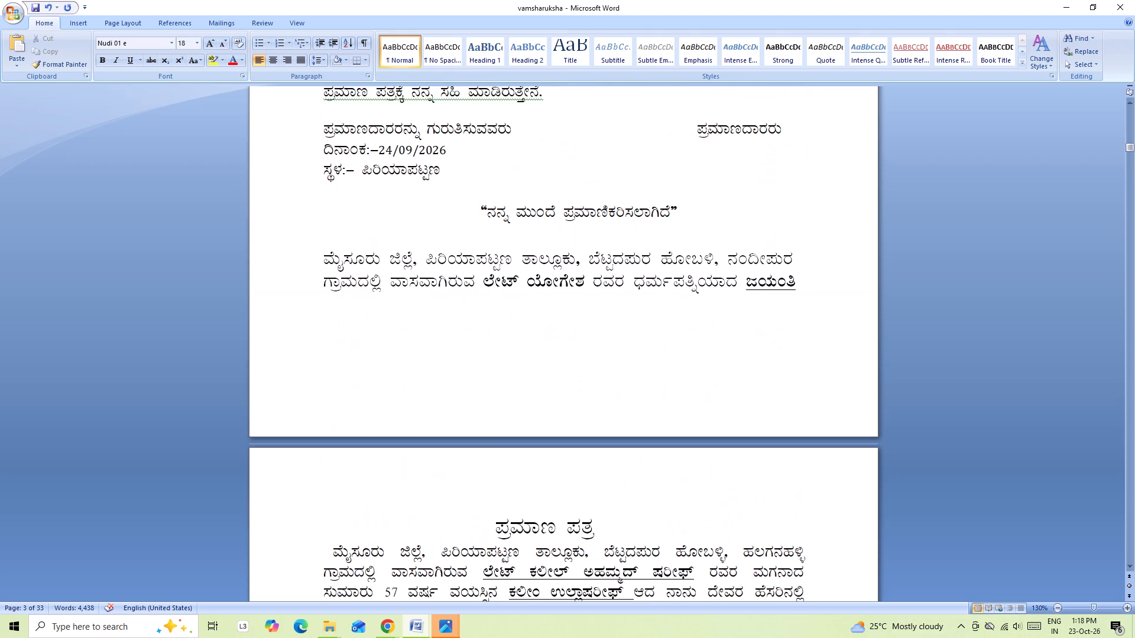
pyautogui.scroll(5, 428, 371)
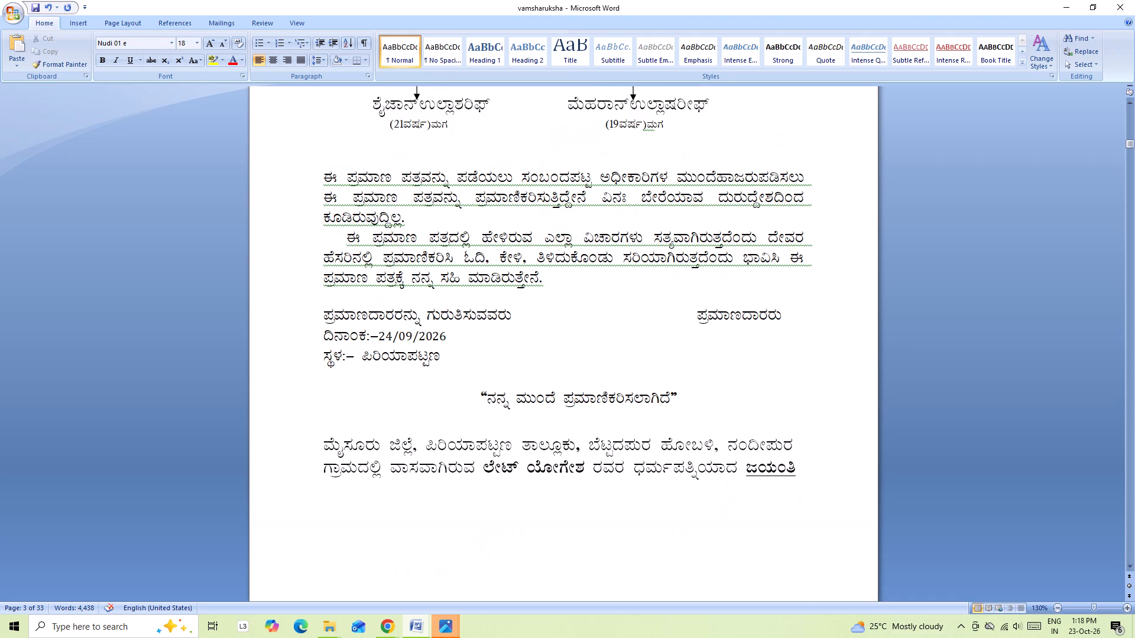
# Delete the village name before ಗ್ರಾಮದಲ್ಲಿ in the copied certificate's opening paragraph.
pyautogui.scroll(-12, 534, 483)
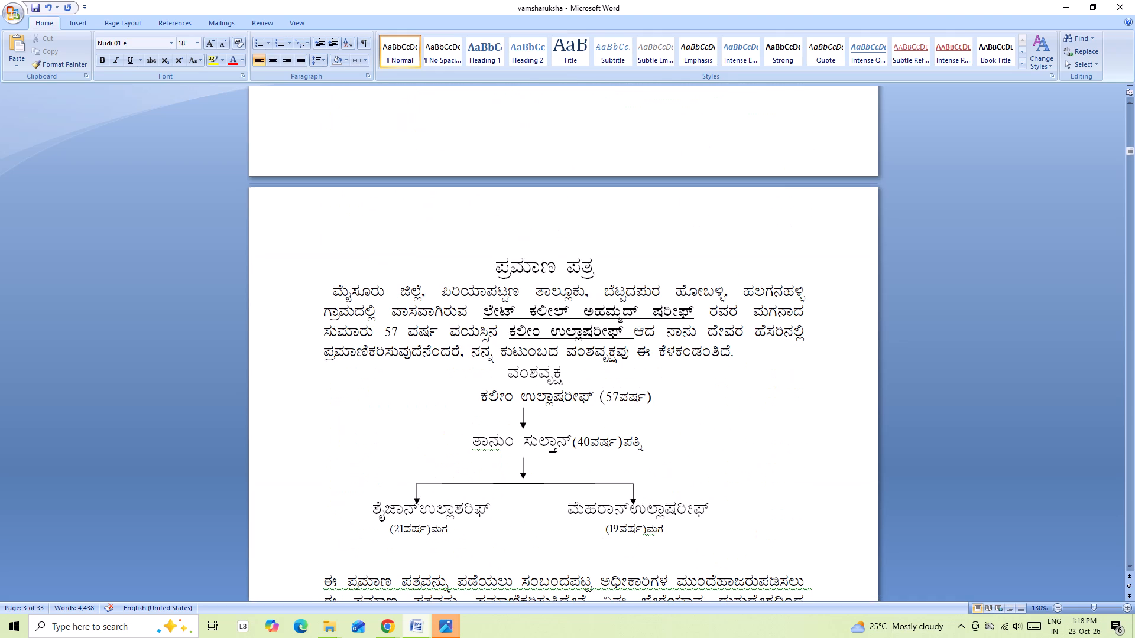
pyautogui.moveTo(744, 295); pyautogui.dragTo(776, 294)
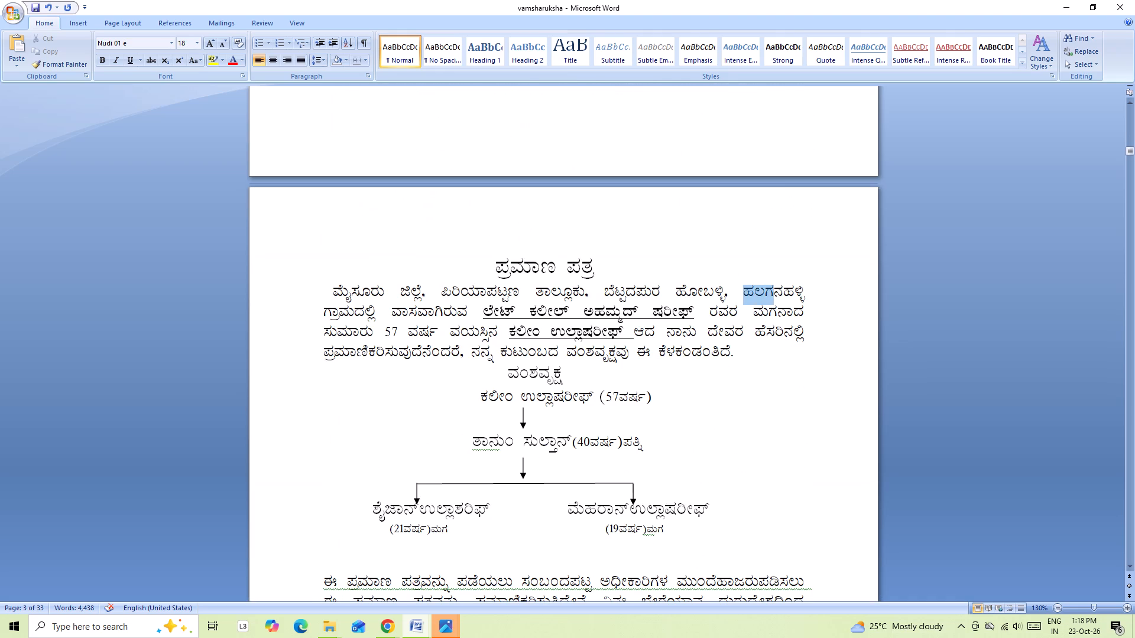
pyautogui.moveTo(776, 294); pyautogui.dragTo(832, 292)
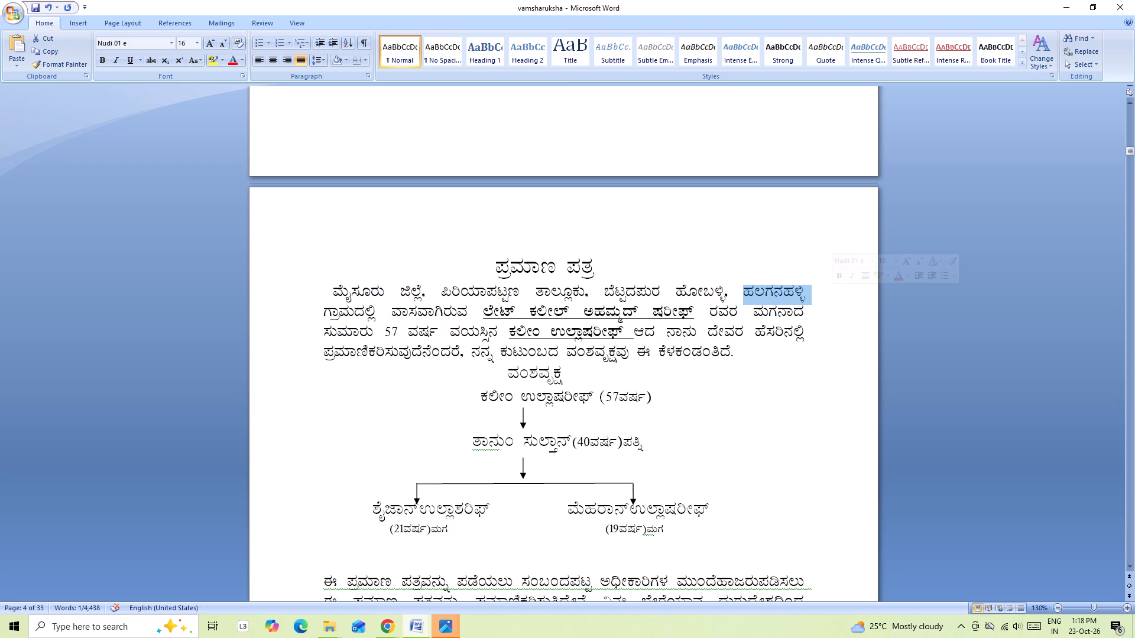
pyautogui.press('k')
pyautogui.press('BackSpace')
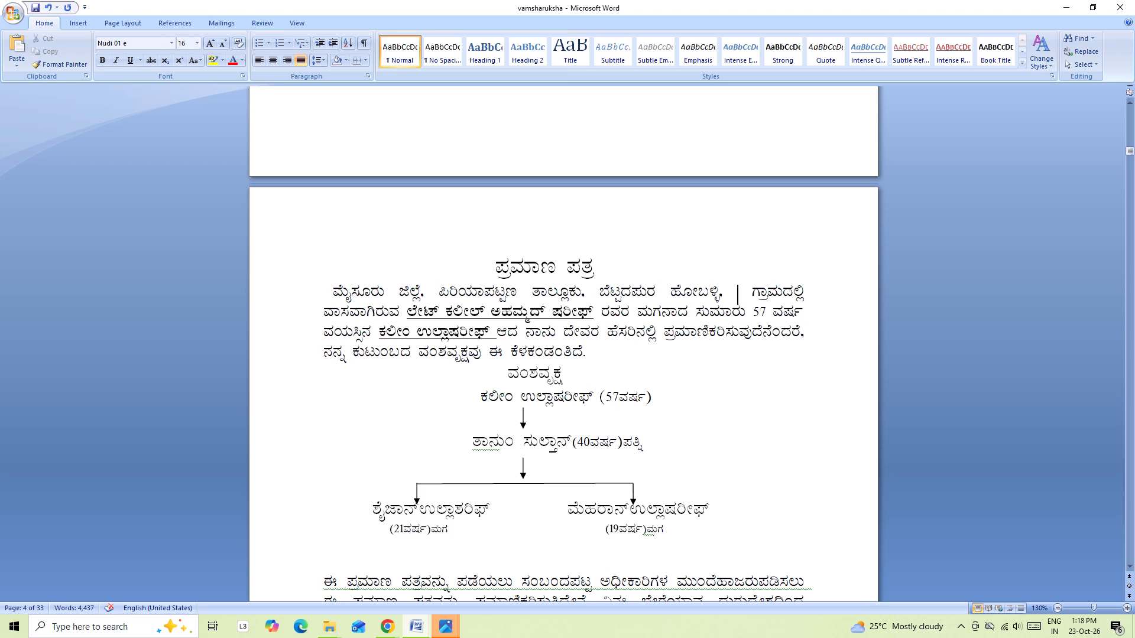
# Launch Nudi 4.0 for Kannada typing.
pyautogui.click(134, 633)
pyautogui.doubleClick(138, 632)
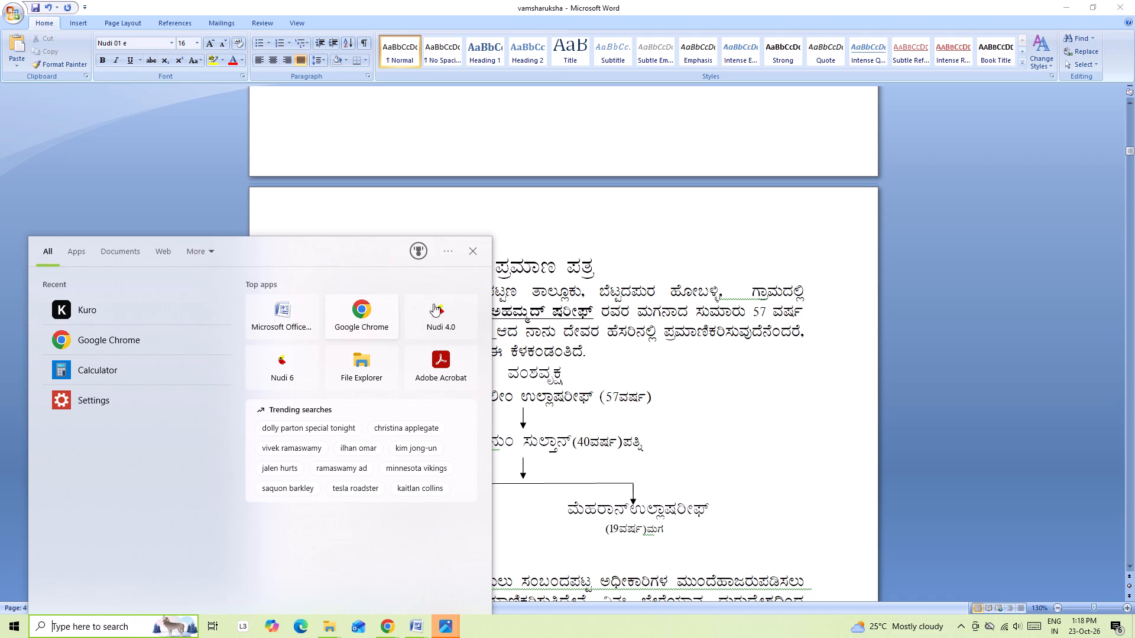
pyautogui.doubleClick(445, 310)
pyautogui.doubleClick(438, 310)
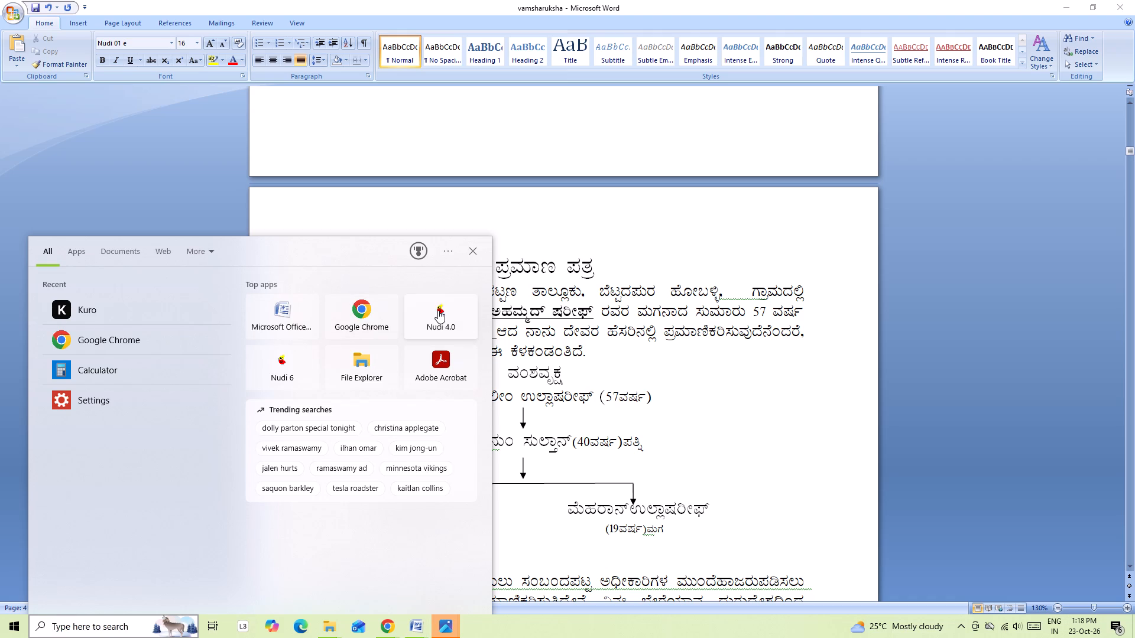
pyautogui.doubleClick(438, 310)
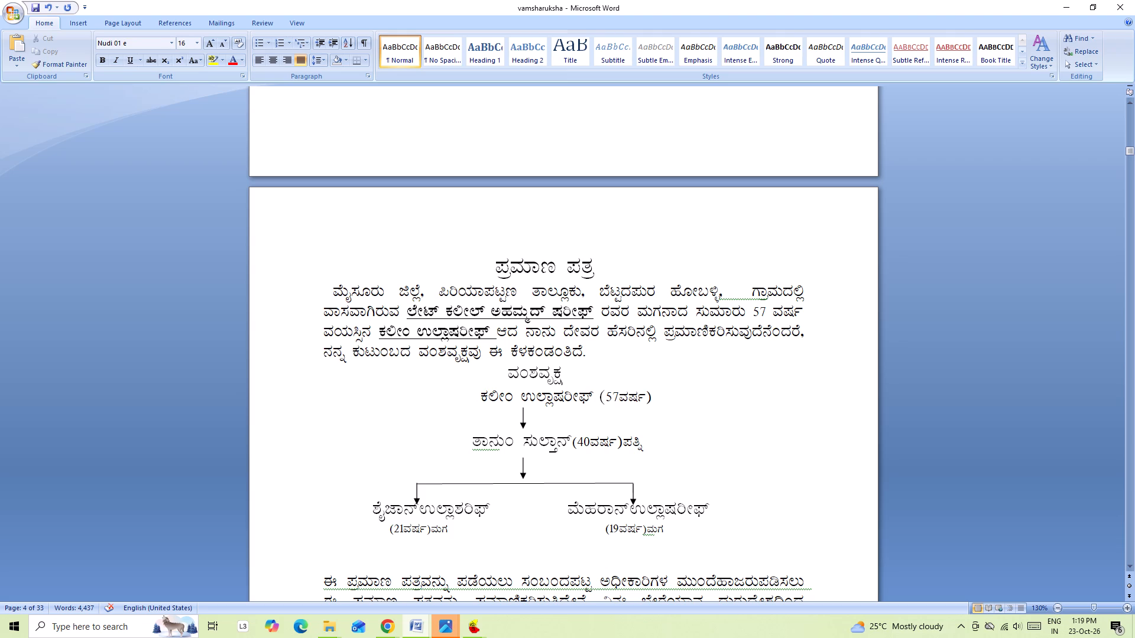
# Review the certificates before the edited copy, going back to the first page's family tree and returning to the copy.
pyautogui.scroll(4, 438, 310)
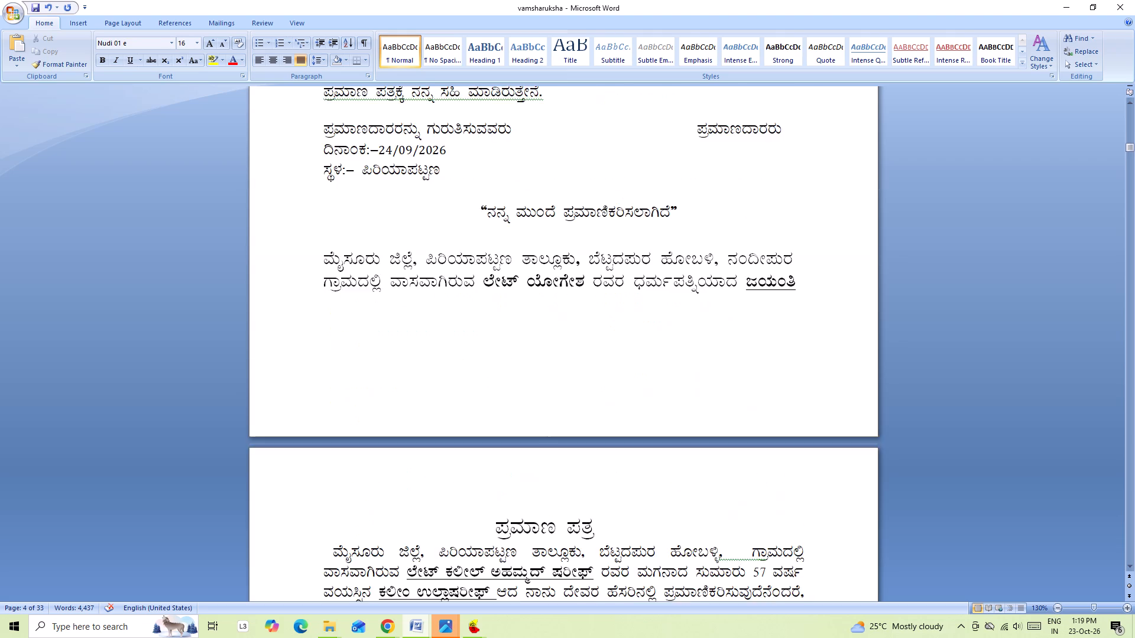
pyautogui.scroll(20, 438, 310)
pyautogui.scroll(9, 438, 310)
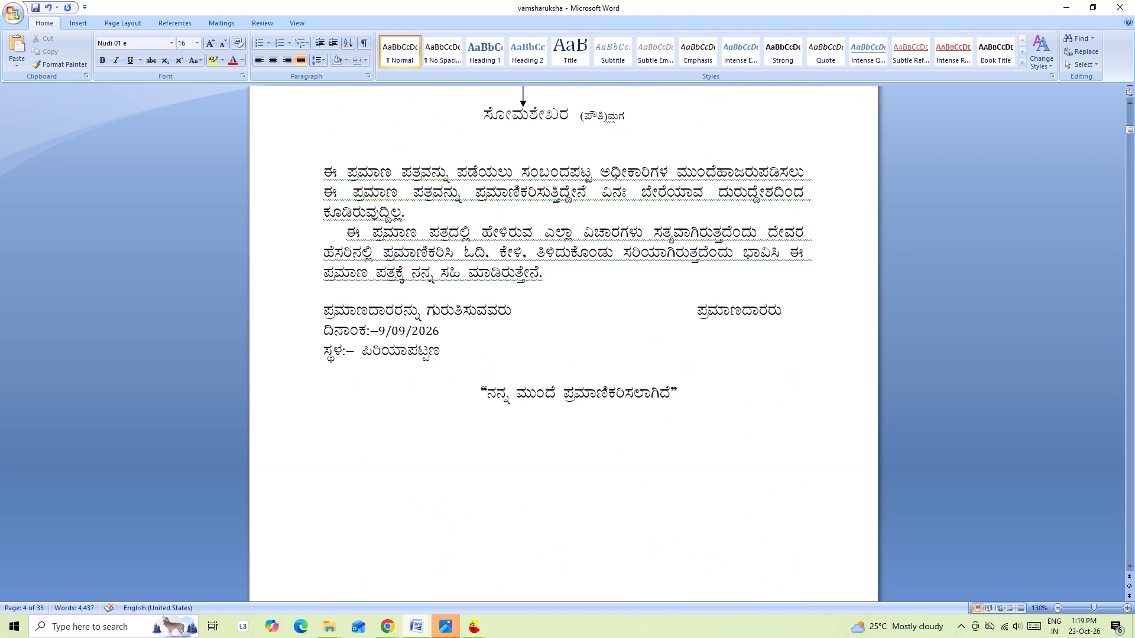
pyautogui.scroll(18, 438, 310)
pyautogui.scroll(7, 438, 310)
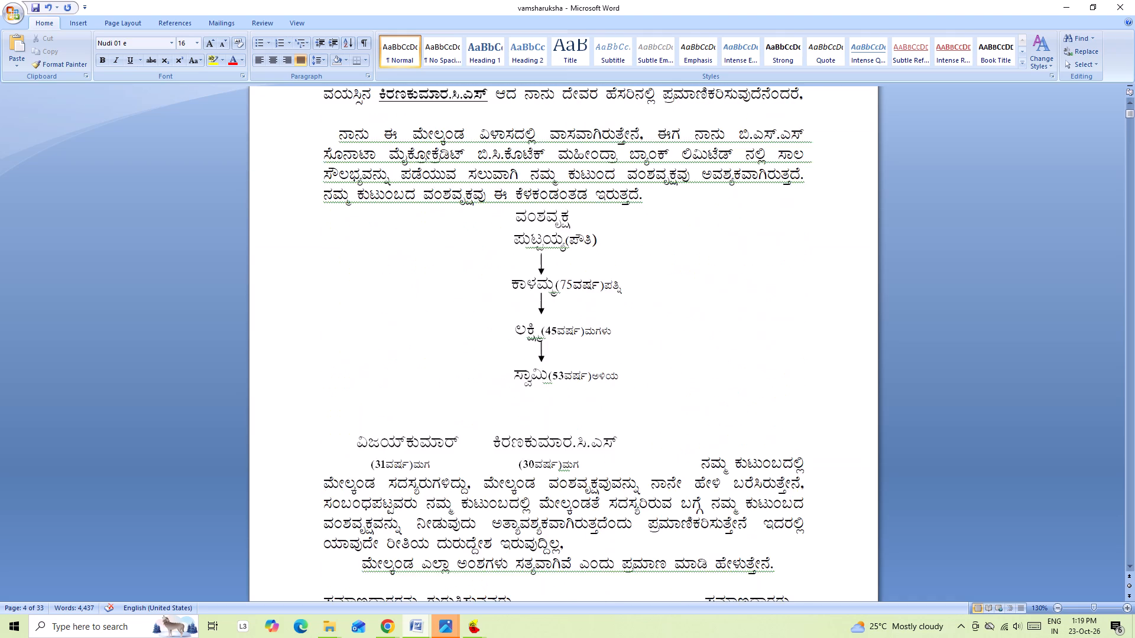
pyautogui.scroll(10, 438, 310)
pyautogui.scroll(-14, 438, 310)
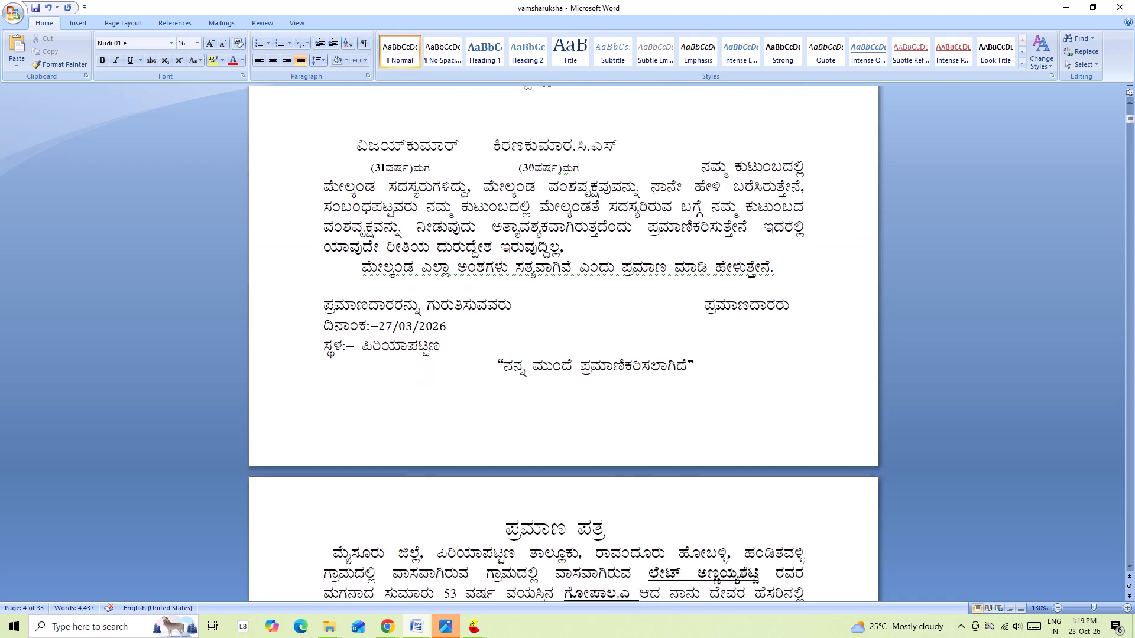
pyautogui.scroll(-20, 438, 310)
pyautogui.scroll(-6, 438, 310)
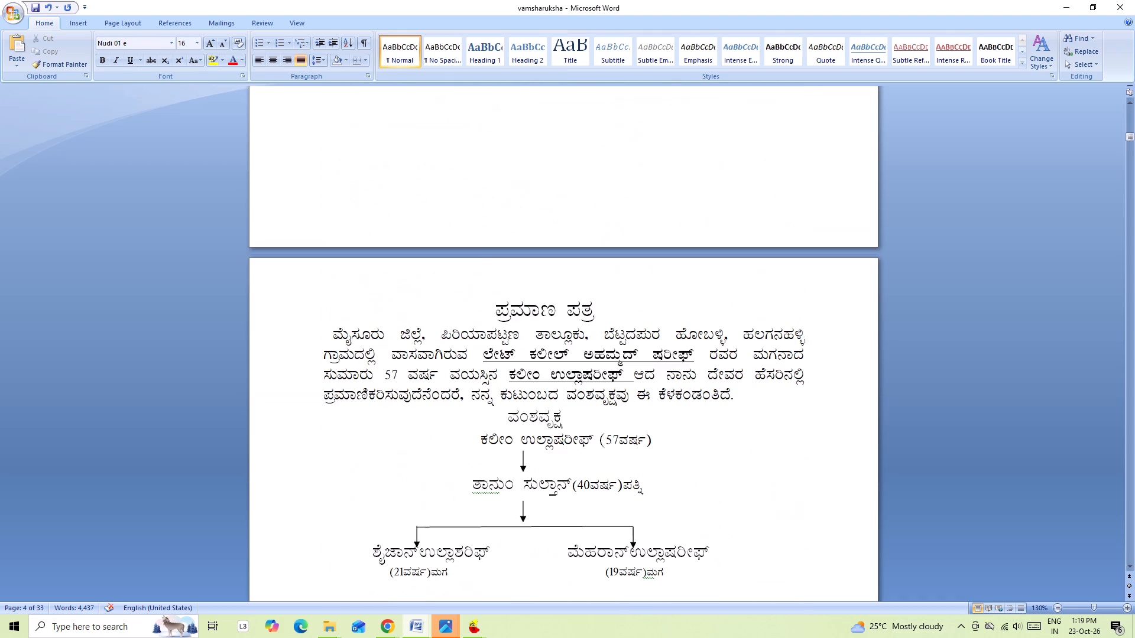
pyautogui.scroll(-10, 438, 310)
pyautogui.scroll(5, 438, 310)
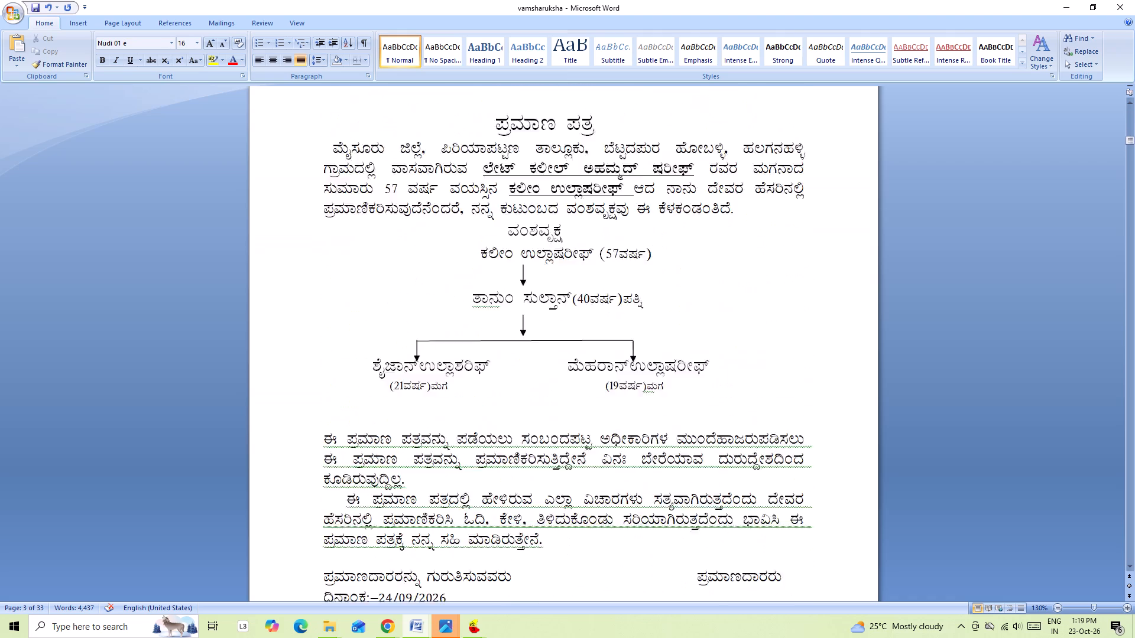
pyautogui.scroll(1, 438, 310)
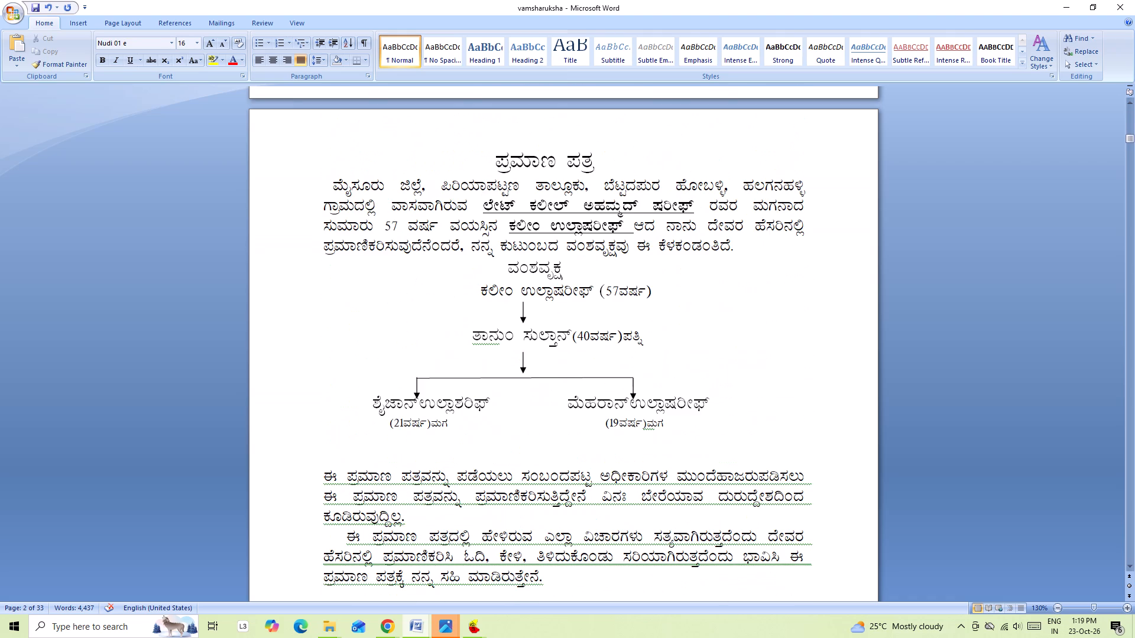
pyautogui.scroll(4, 438, 310)
pyautogui.scroll(-18, 438, 310)
pyautogui.scroll(-5, 438, 310)
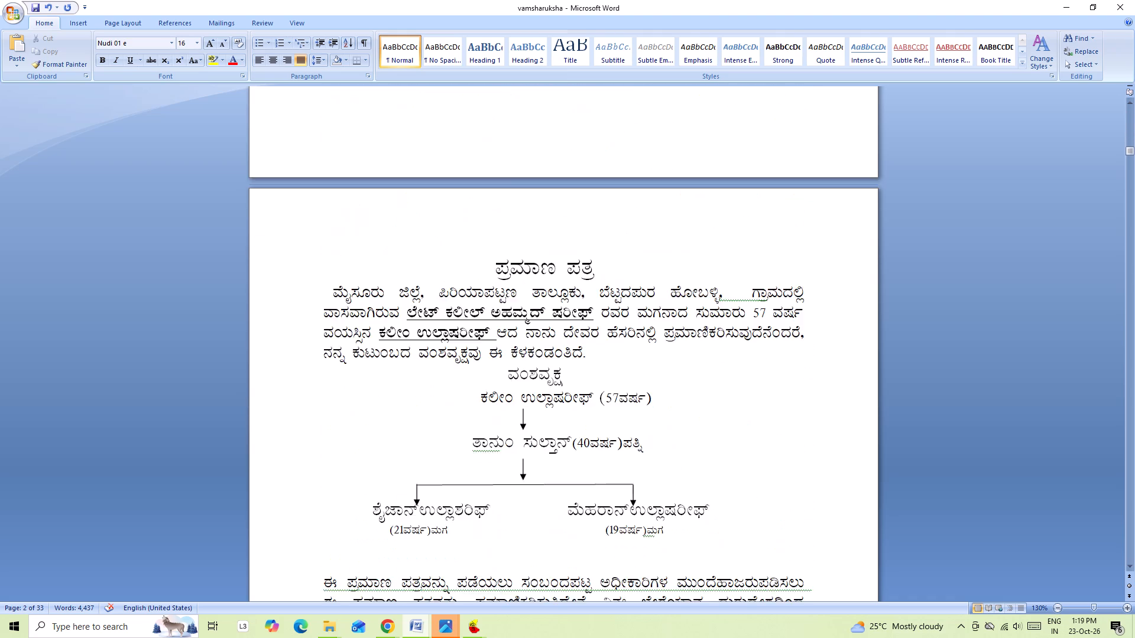
# Look through the certificates after the edited copy, as far as the large ನಾಡ ಕಛೇರಿ ವಂಶವೃಕ್ಷ title.
pyautogui.scroll(-13, 438, 310)
pyautogui.scroll(-18, 438, 310)
pyautogui.scroll(-6, 438, 310)
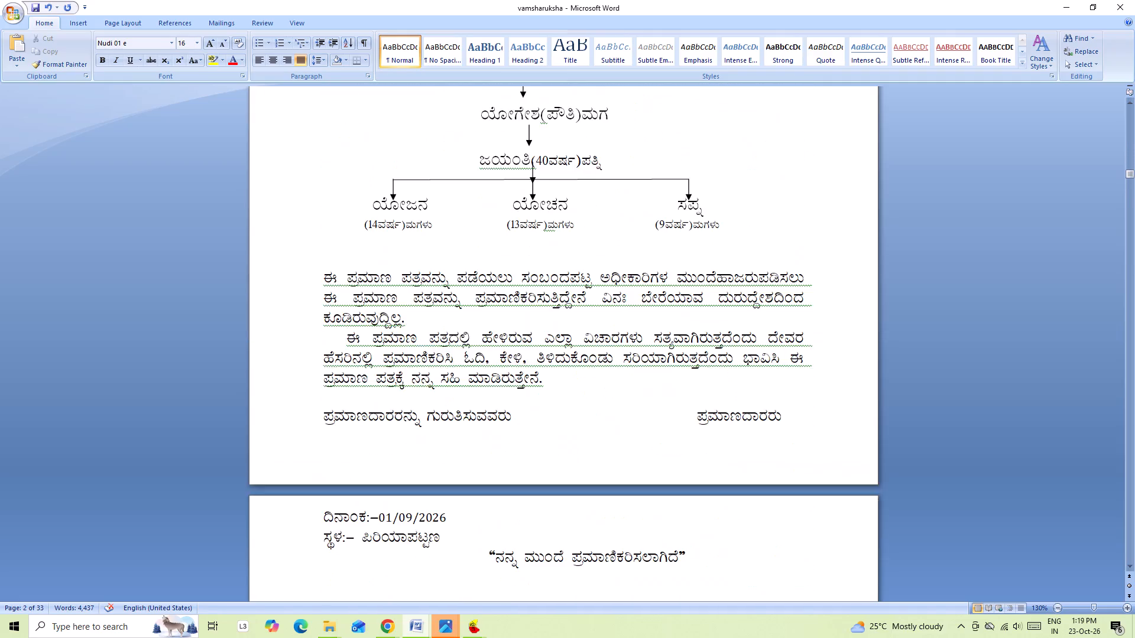
pyautogui.scroll(-18, 438, 310)
pyautogui.scroll(-12, 438, 310)
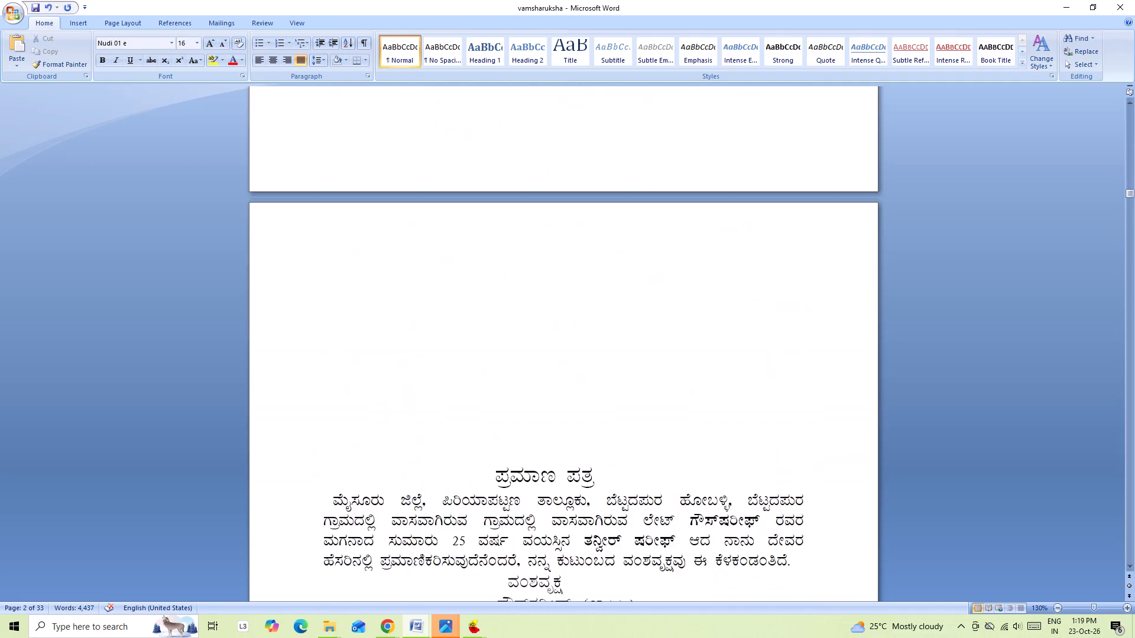
pyautogui.scroll(-11, 438, 310)
pyautogui.scroll(-17, 438, 310)
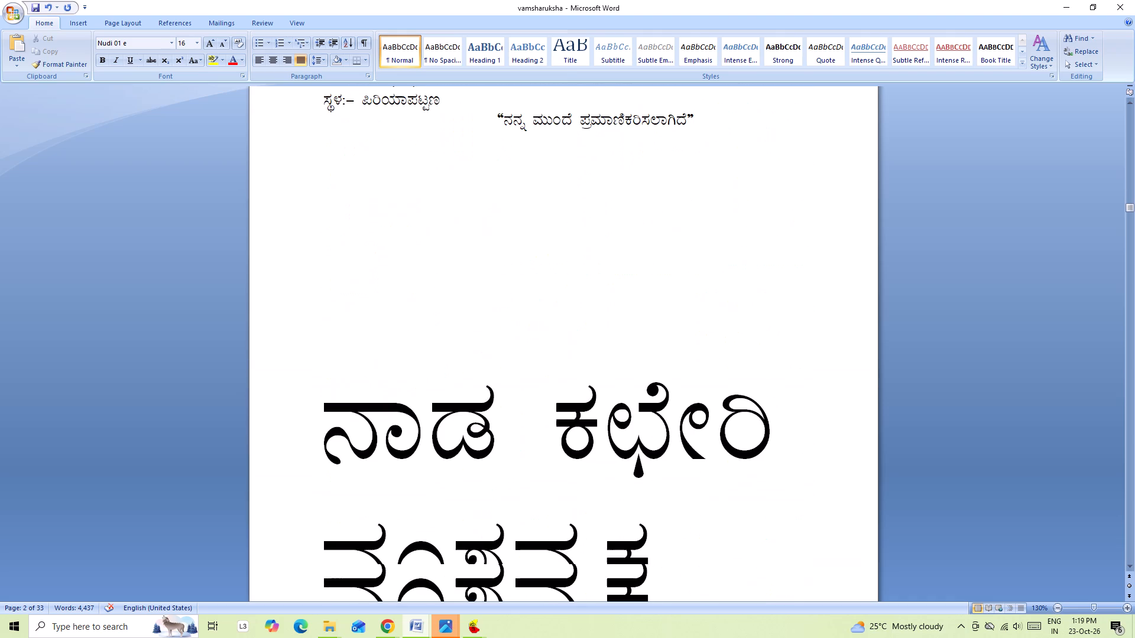
pyautogui.scroll(-18, 438, 310)
# Look back through the certificates from the large ವಂಶವೃಕ್ಷ title to the first page's ಪ್ರಮಾಣ ಪತ್ರ.
pyautogui.scroll(9, 438, 310)
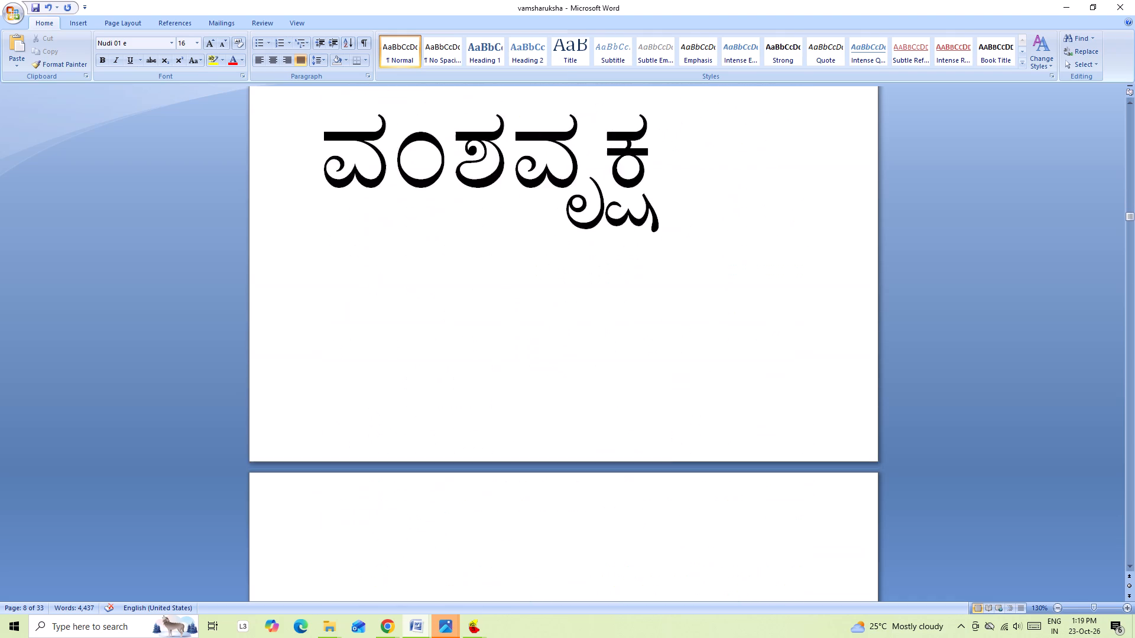
pyautogui.scroll(20, 438, 310)
pyautogui.scroll(12, 438, 310)
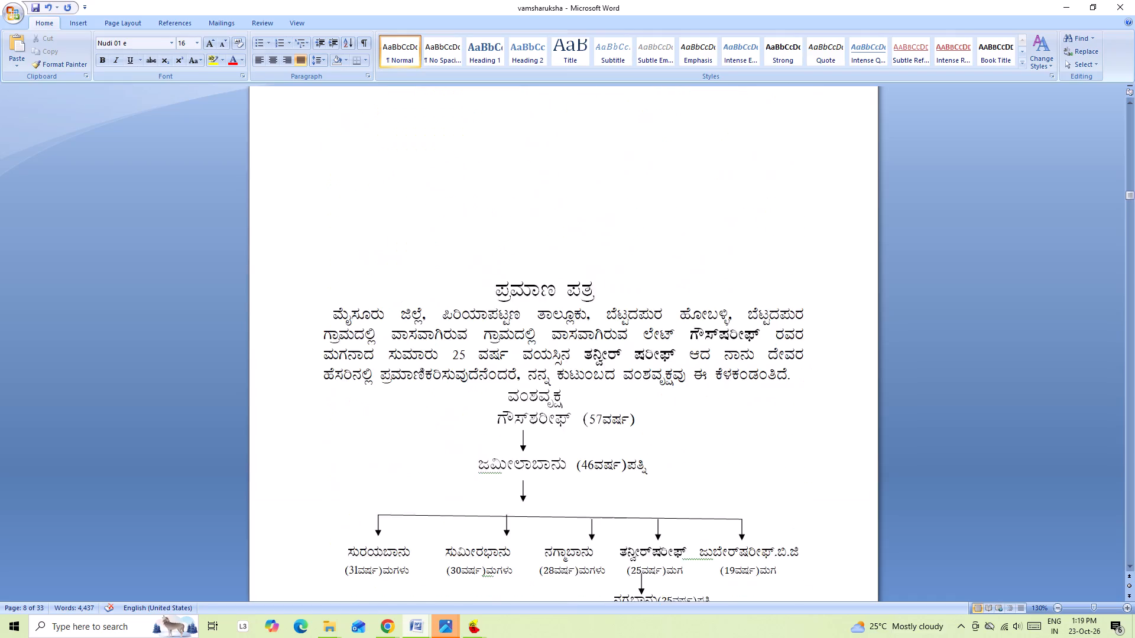
pyautogui.scroll(20, 438, 310)
pyautogui.scroll(12, 438, 310)
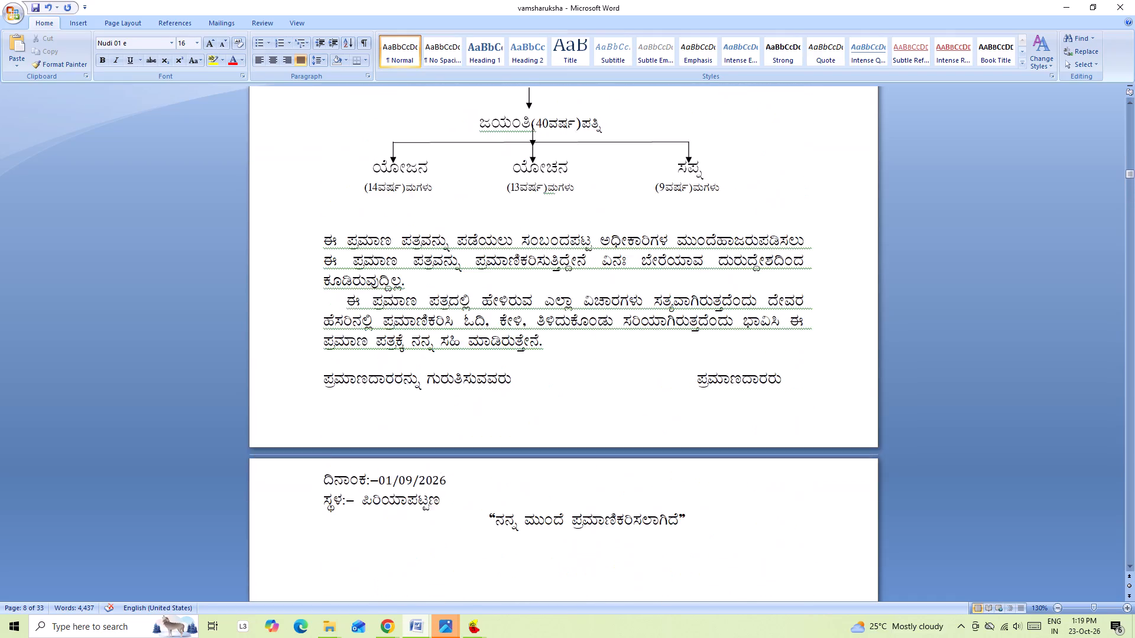
pyautogui.scroll(20, 438, 310)
pyautogui.scroll(12, 438, 310)
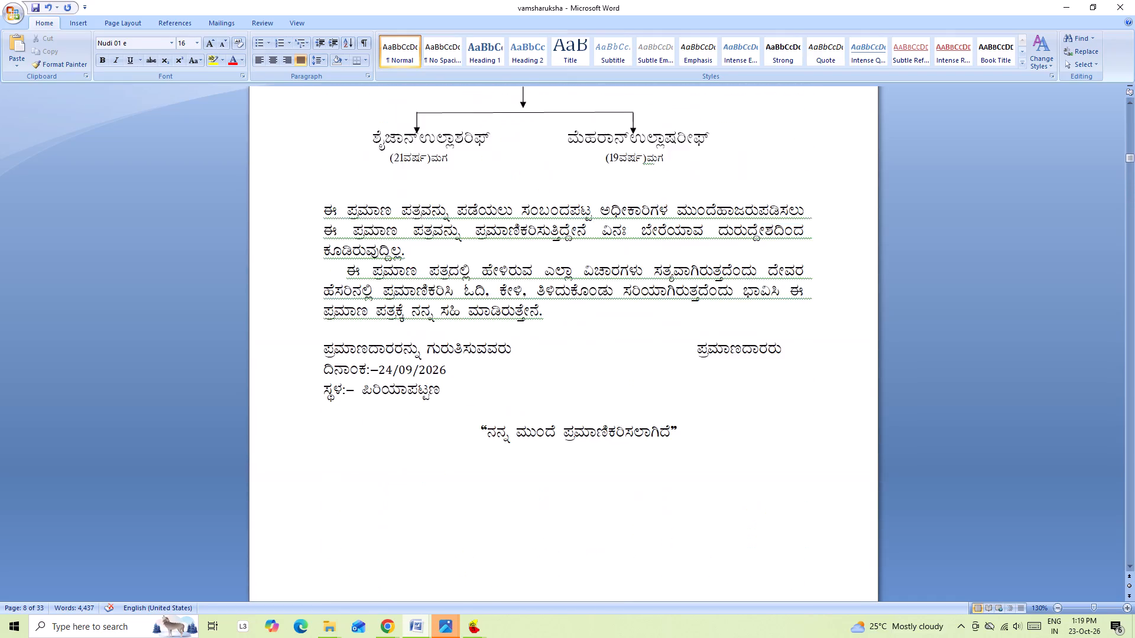
pyautogui.scroll(20, 438, 310)
pyautogui.scroll(10, 438, 310)
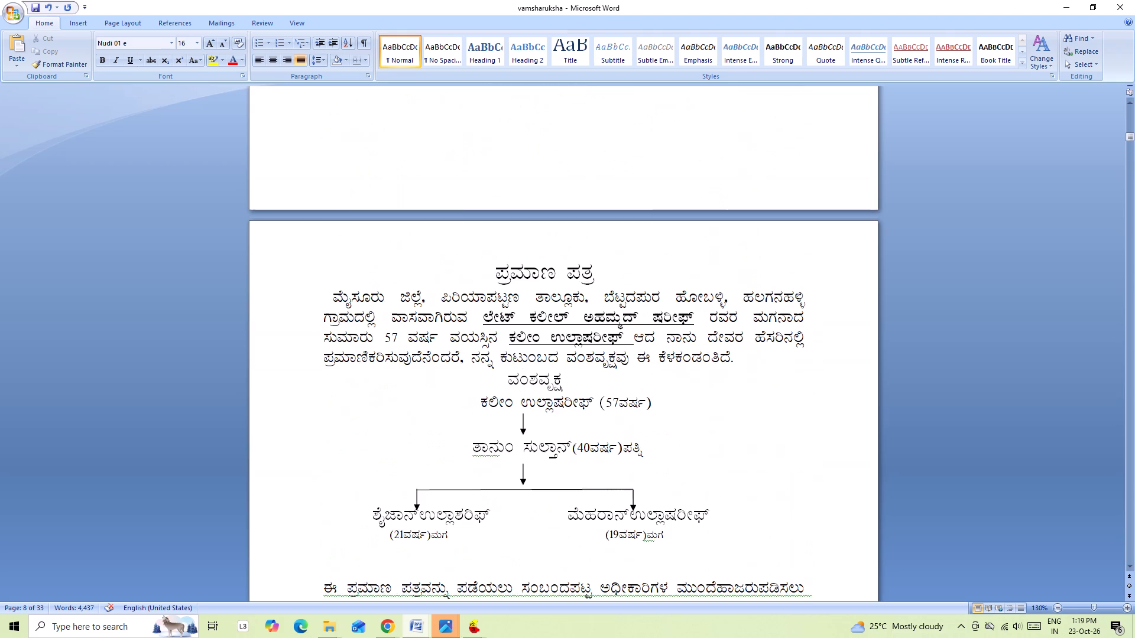
pyautogui.scroll(18, 438, 310)
pyautogui.scroll(5, 438, 310)
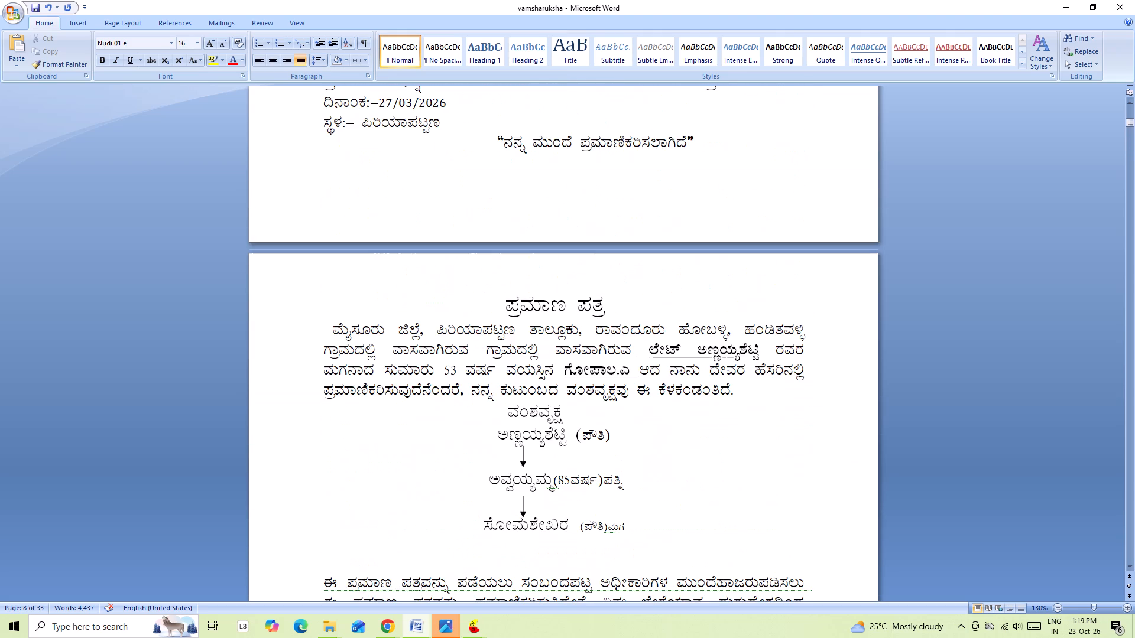
pyautogui.scroll(20, 438, 310)
pyautogui.scroll(1, 438, 310)
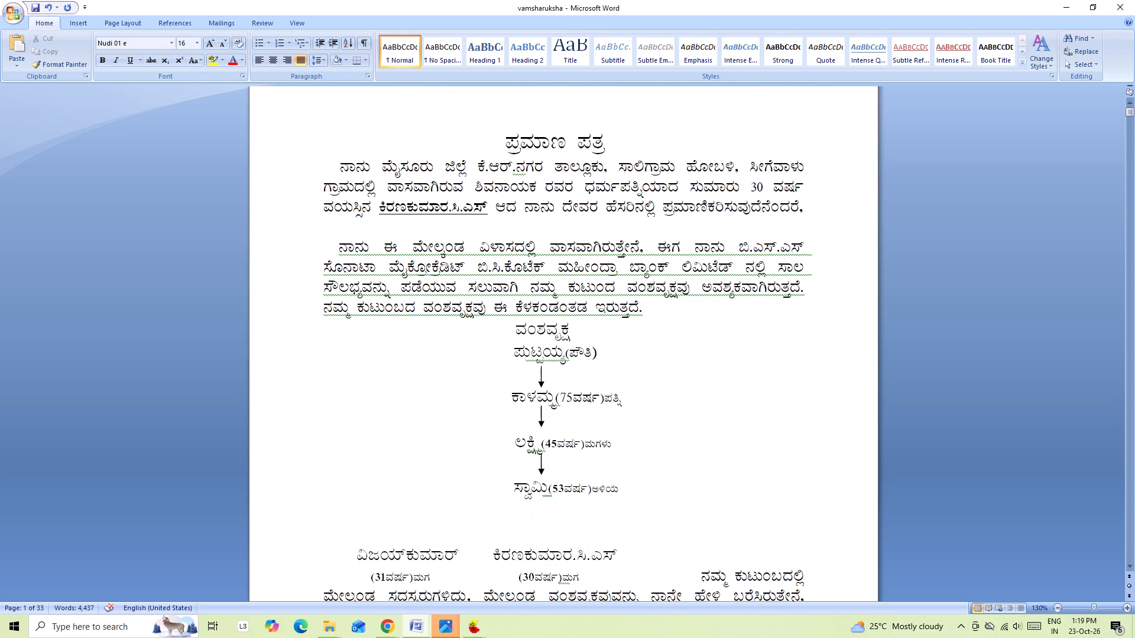
# Look through the certificates from the first page down to the copy whose village name is blank, checking the original's details.
pyautogui.scroll(3, 438, 310)
pyautogui.scroll(-17, 438, 310)
pyautogui.scroll(-6, 438, 310)
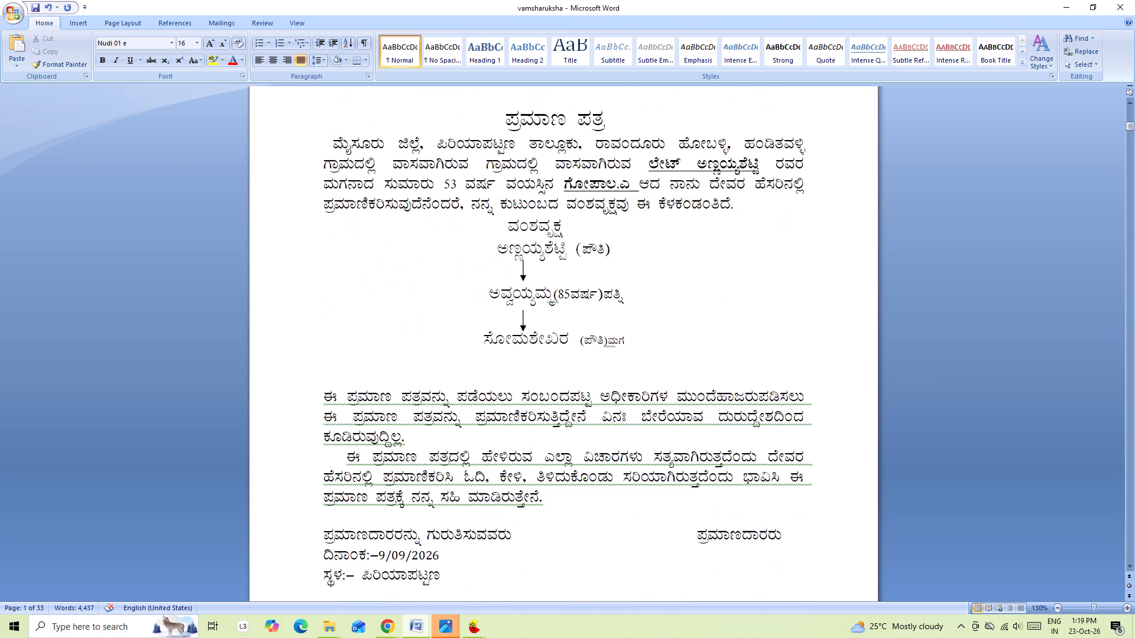
pyautogui.scroll(-17, 438, 310)
pyautogui.scroll(-6, 438, 310)
pyautogui.scroll(4, 438, 310)
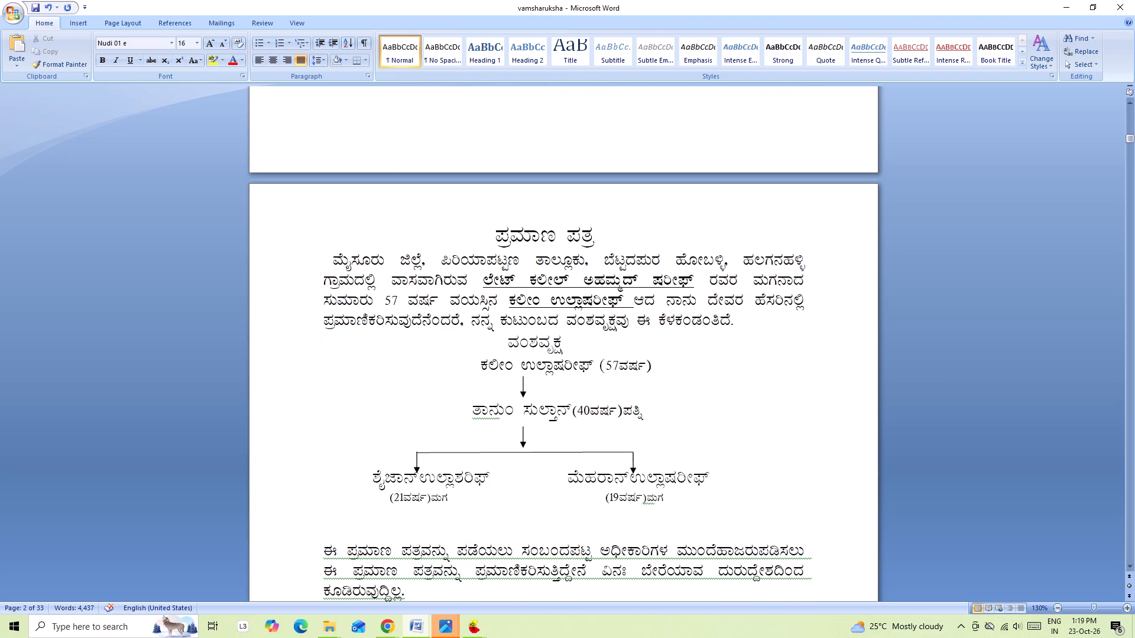
pyautogui.moveTo(745, 263); pyautogui.dragTo(776, 256)
pyautogui.click(738, 311)
pyautogui.scroll(-2, 719, 351)
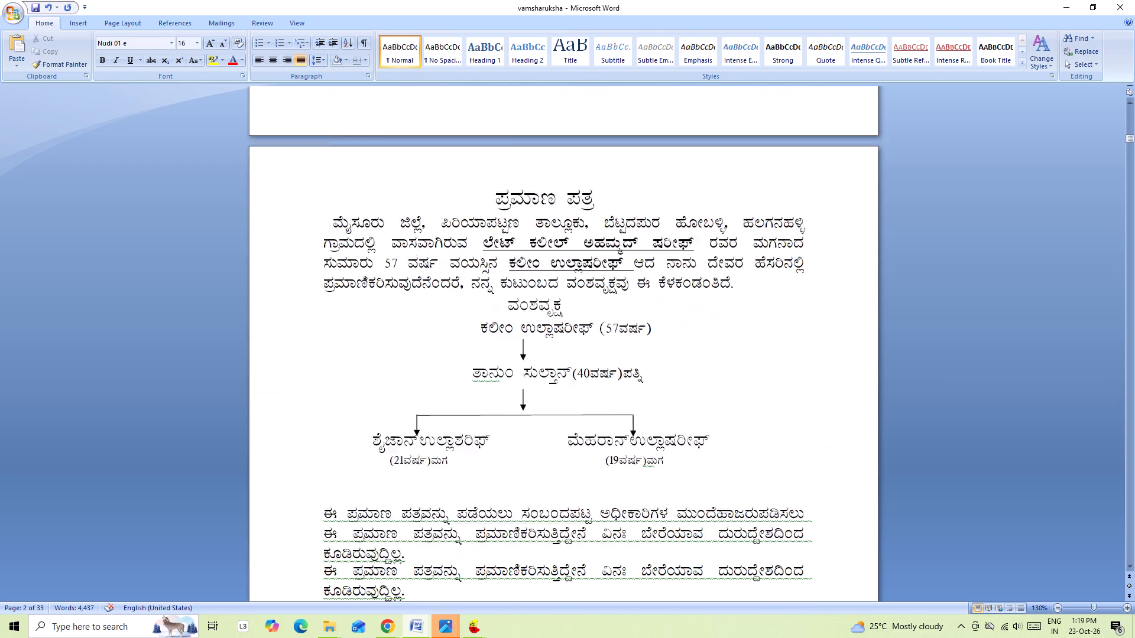
pyautogui.scroll(-19, 719, 351)
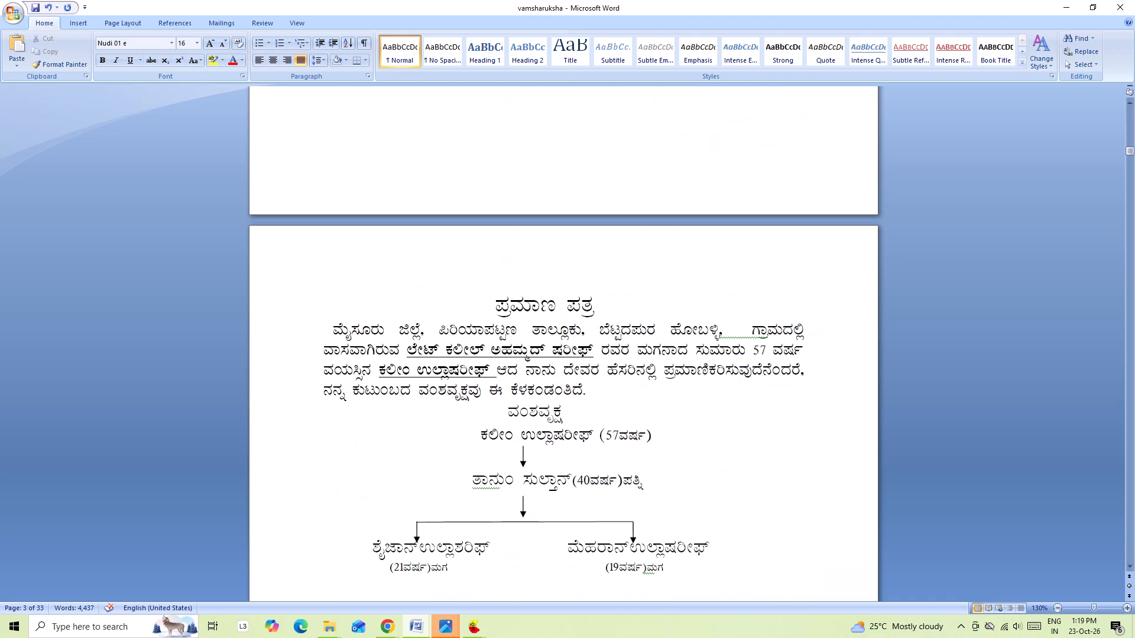
# Place the insertion point in the blank before ಗ್ರಾಮದಲ್ಲಿ in the copied certificate and activate Nudi's Kannada keyboard.
pyautogui.click(733, 340)
pyautogui.rightClick(959, 622)
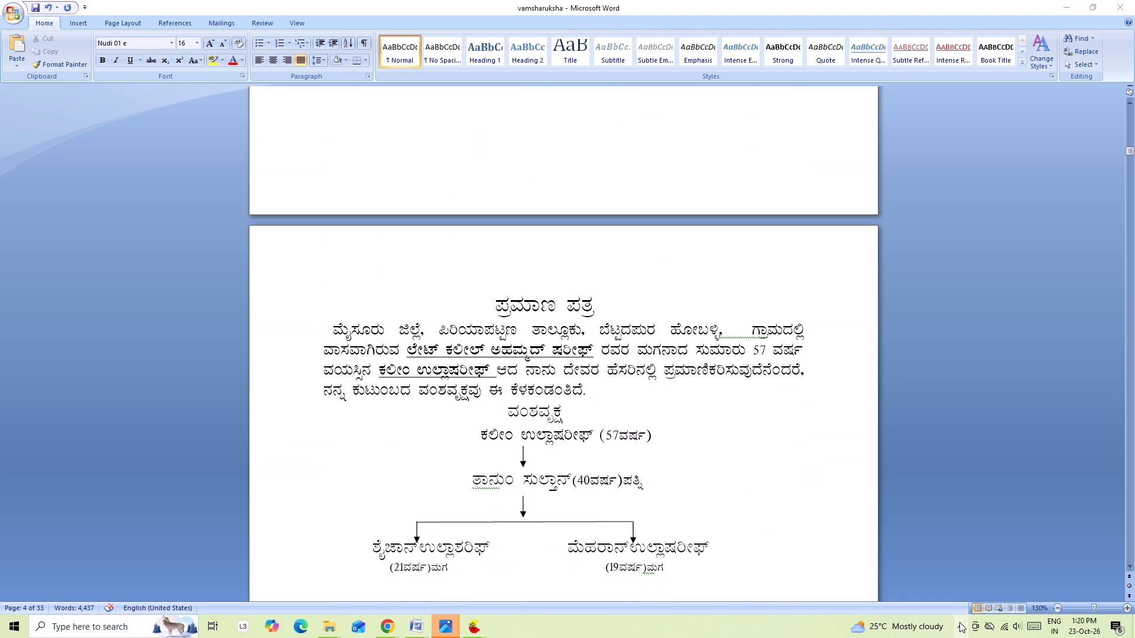
pyautogui.click(959, 622)
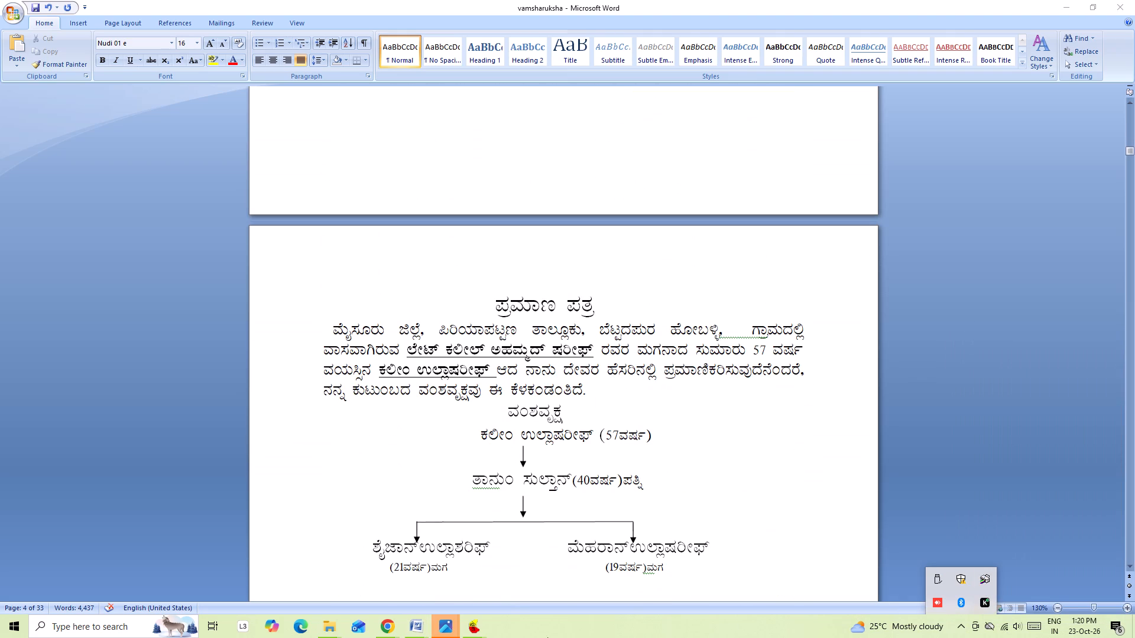
pyautogui.click(479, 627)
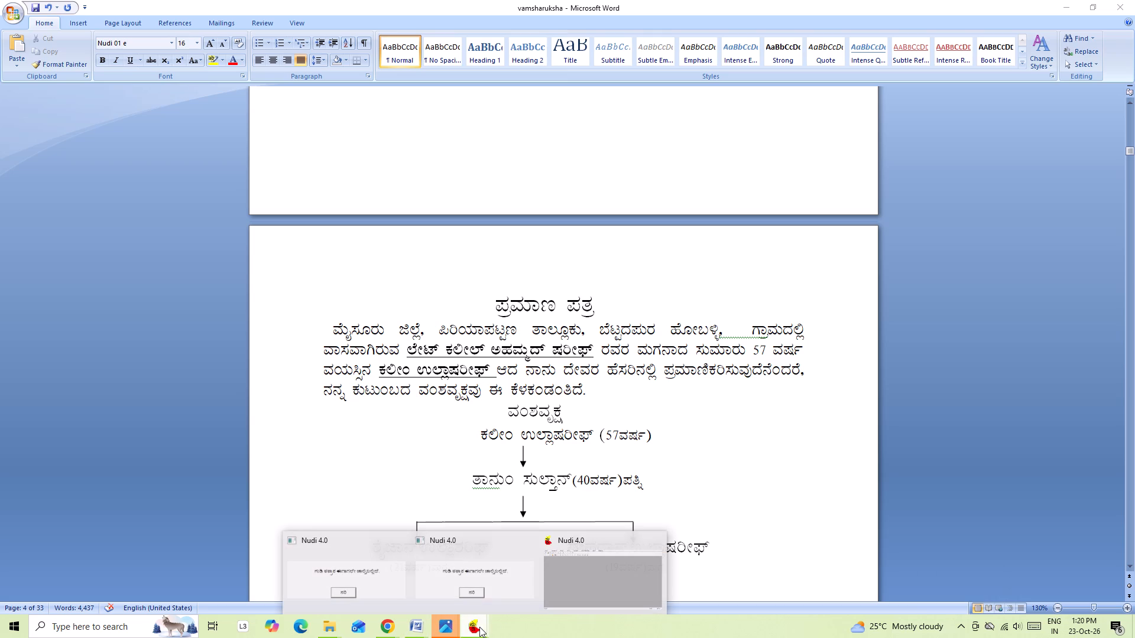
pyautogui.click(598, 585)
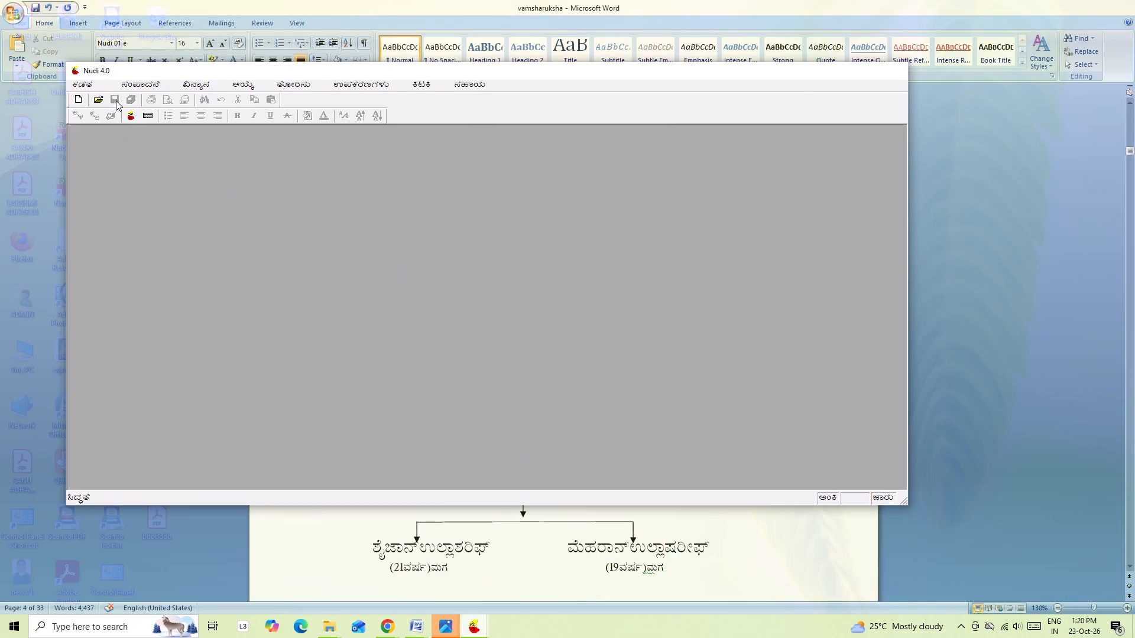
pyautogui.click(137, 113)
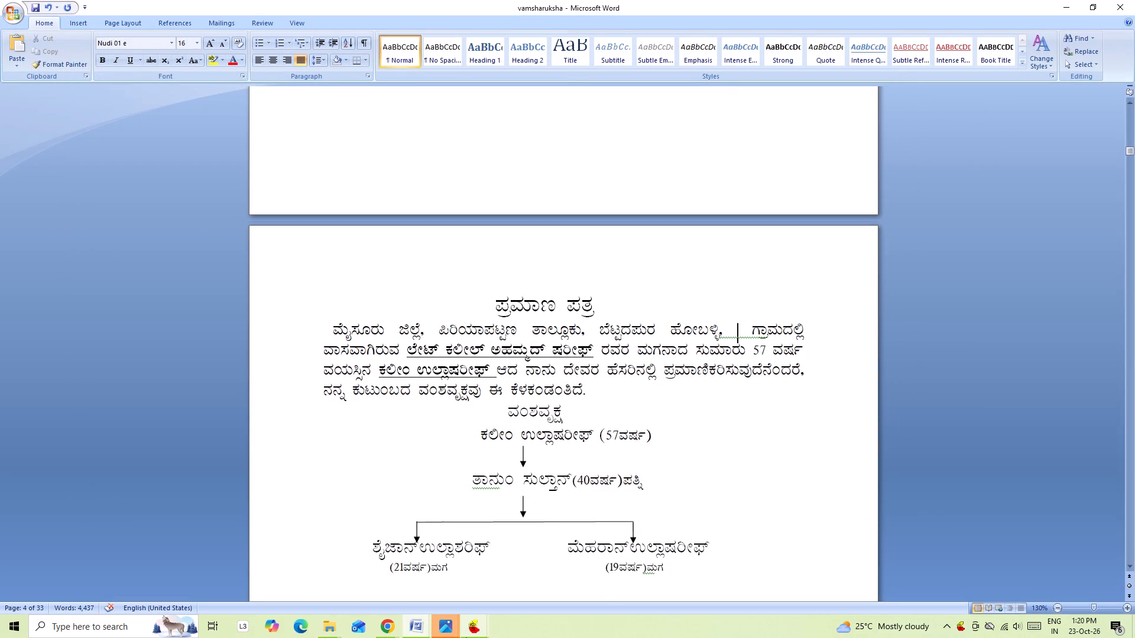
pyautogui.click(469, 625)
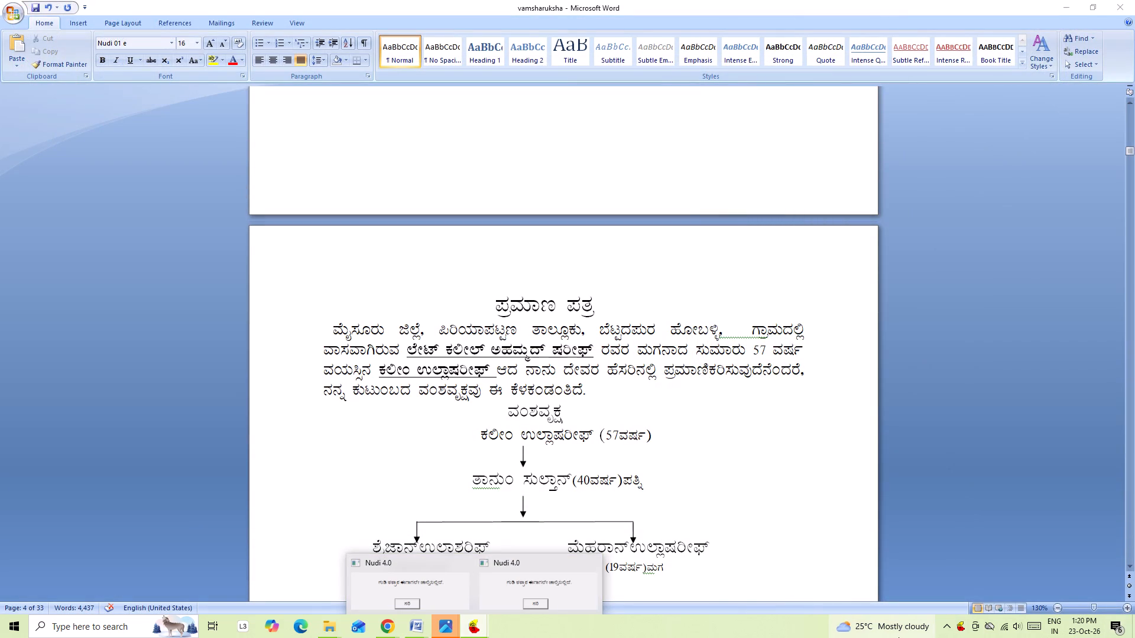
pyautogui.rightClick(950, 624)
pyautogui.click(950, 624)
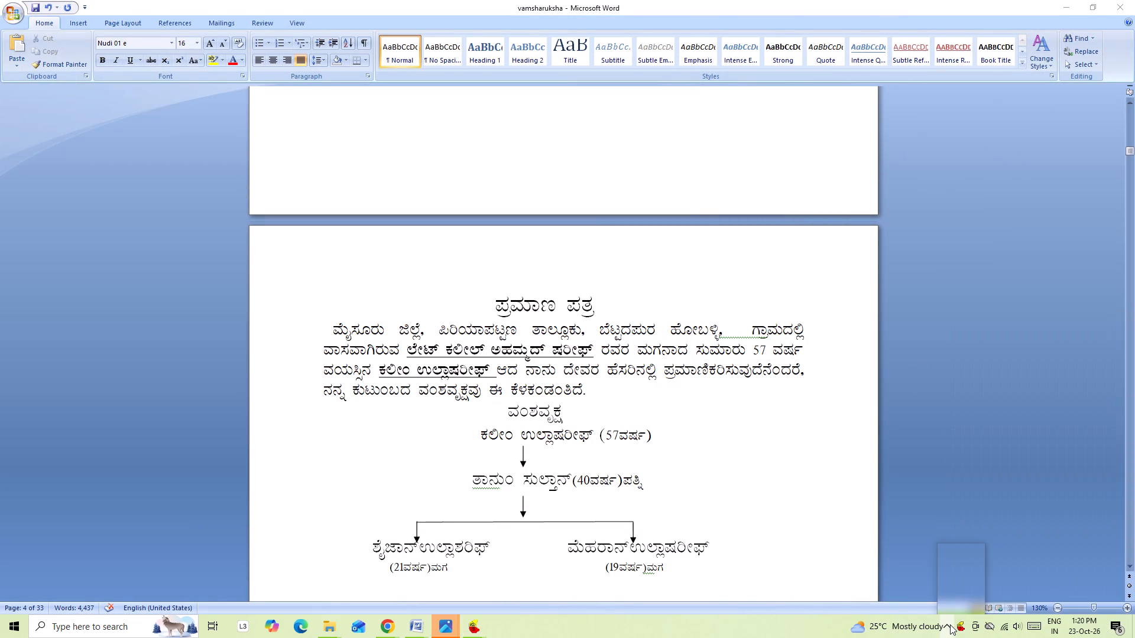
pyautogui.rightClick(978, 557)
pyautogui.click(1033, 449)
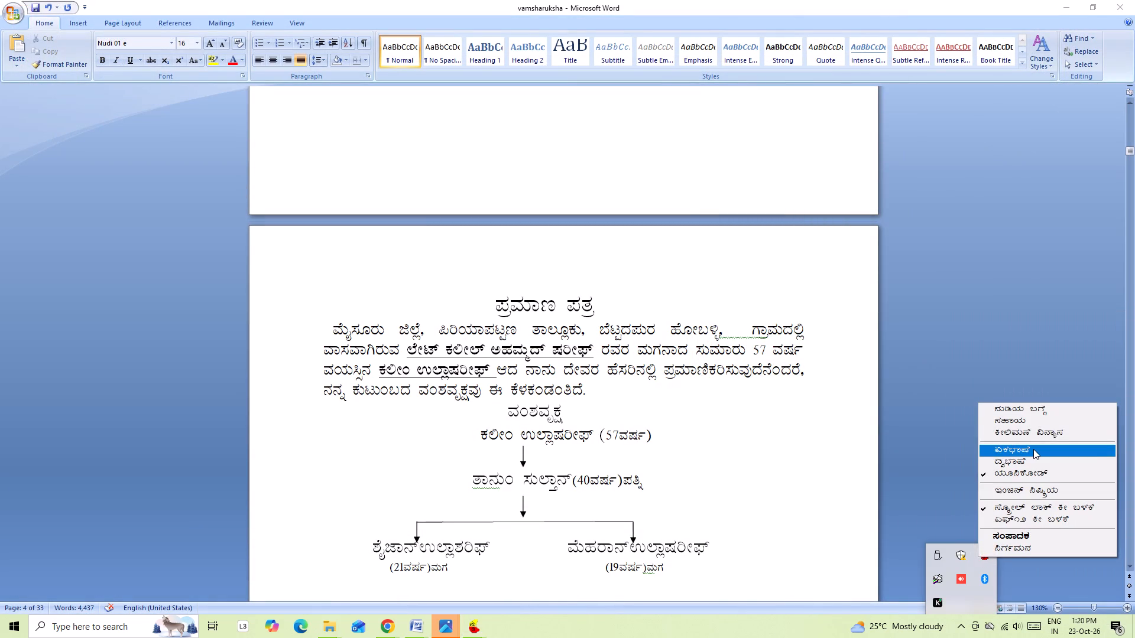
# Enter the village name ಕಗ್ಗಲಿ ಕೊಪ್ಪಲು in the Nudi 01 e font before ಗ್ರಾಮದಲ್ಲಿ in the copied certificate.
pyautogui.click(168, 44)
pyautogui.click(168, 44)
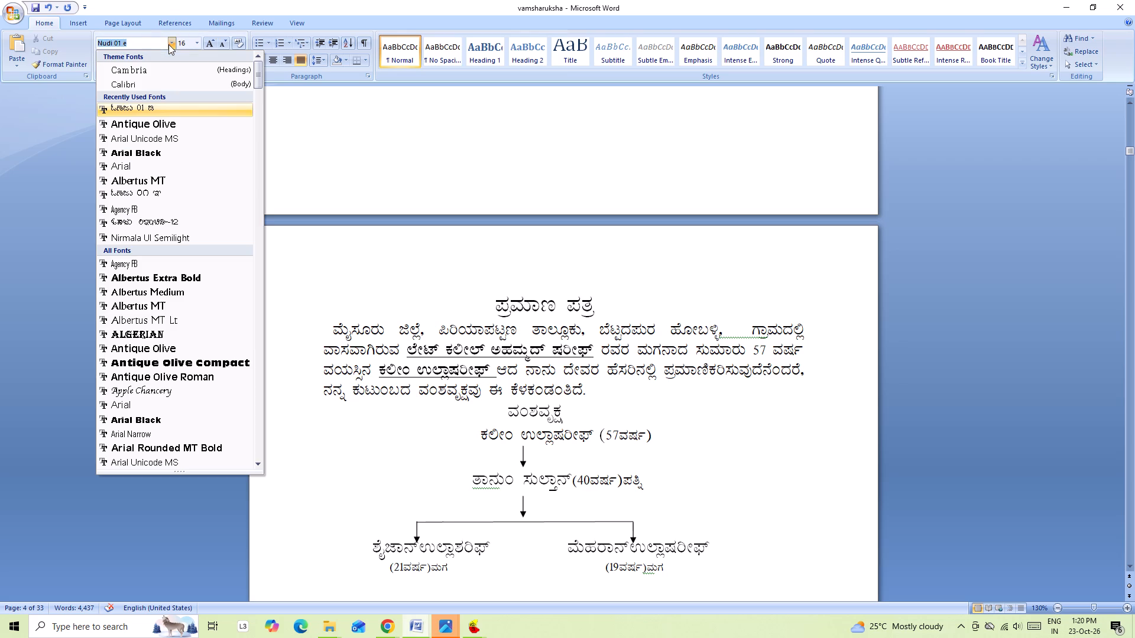
pyautogui.click(176, 108)
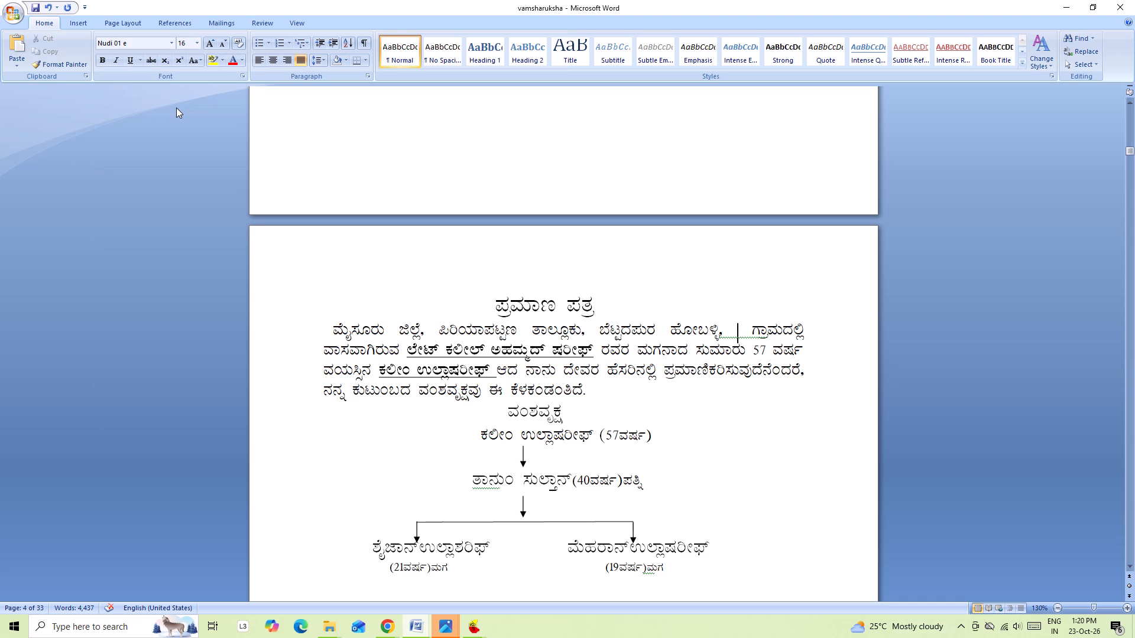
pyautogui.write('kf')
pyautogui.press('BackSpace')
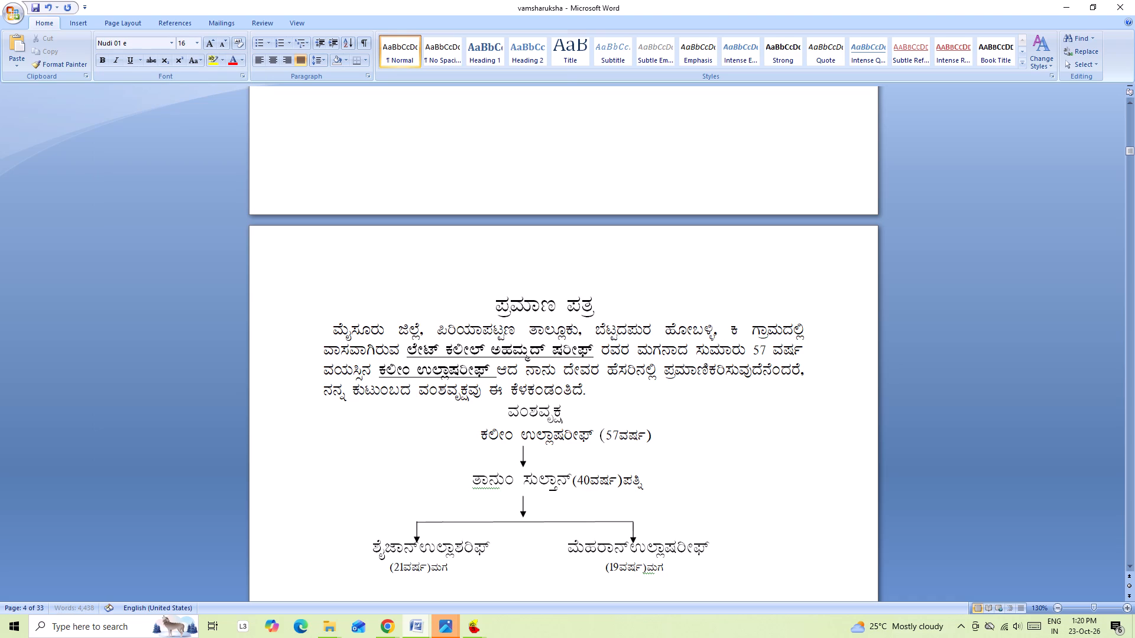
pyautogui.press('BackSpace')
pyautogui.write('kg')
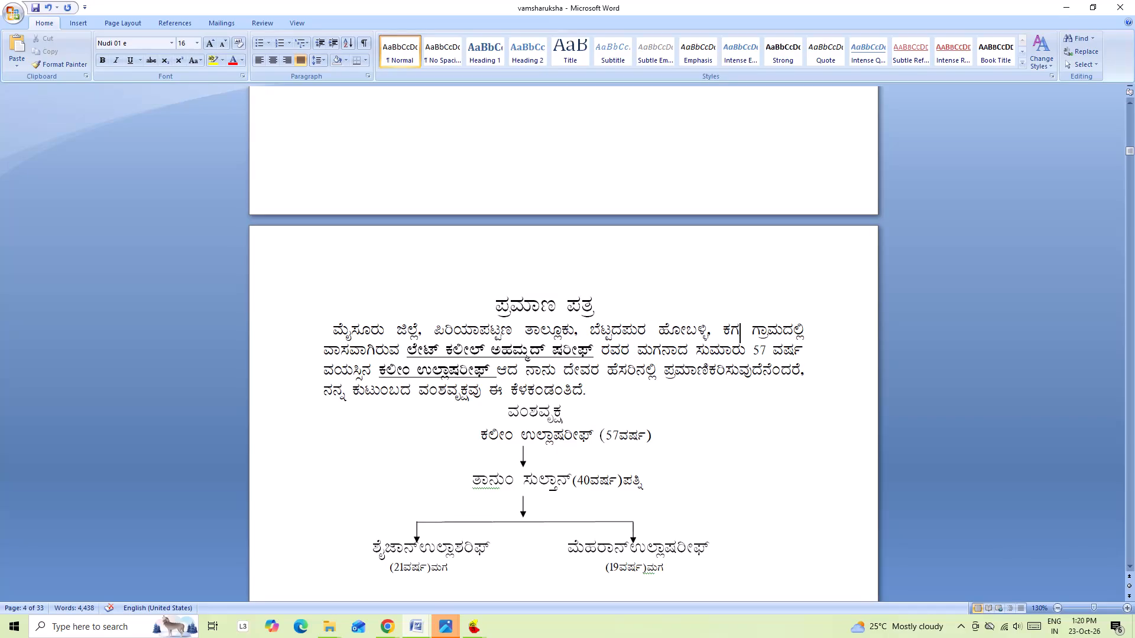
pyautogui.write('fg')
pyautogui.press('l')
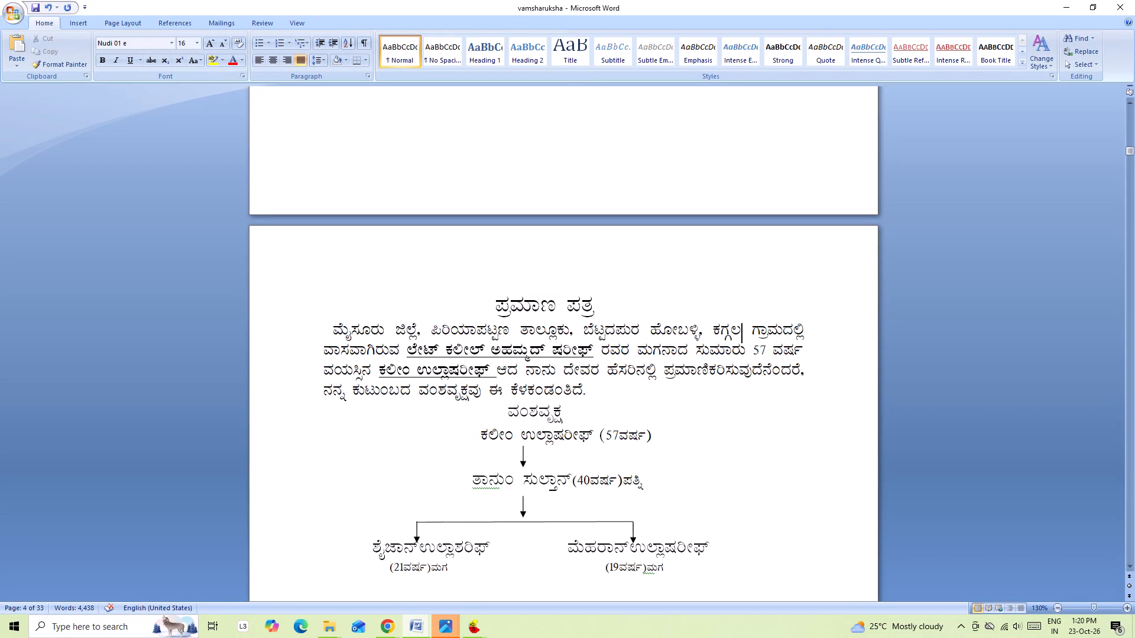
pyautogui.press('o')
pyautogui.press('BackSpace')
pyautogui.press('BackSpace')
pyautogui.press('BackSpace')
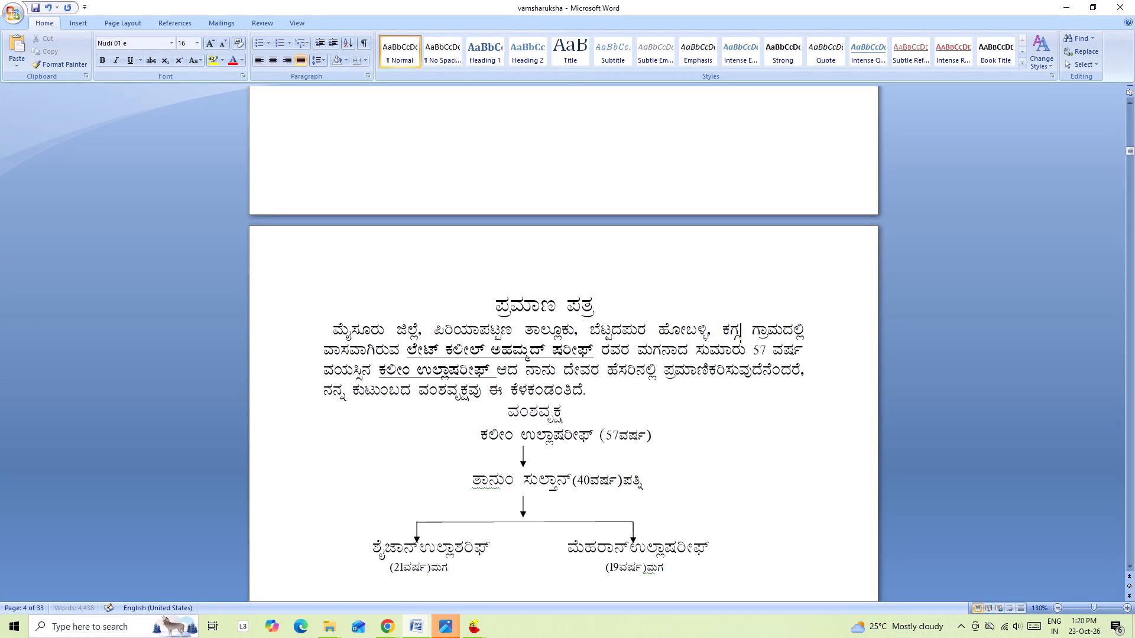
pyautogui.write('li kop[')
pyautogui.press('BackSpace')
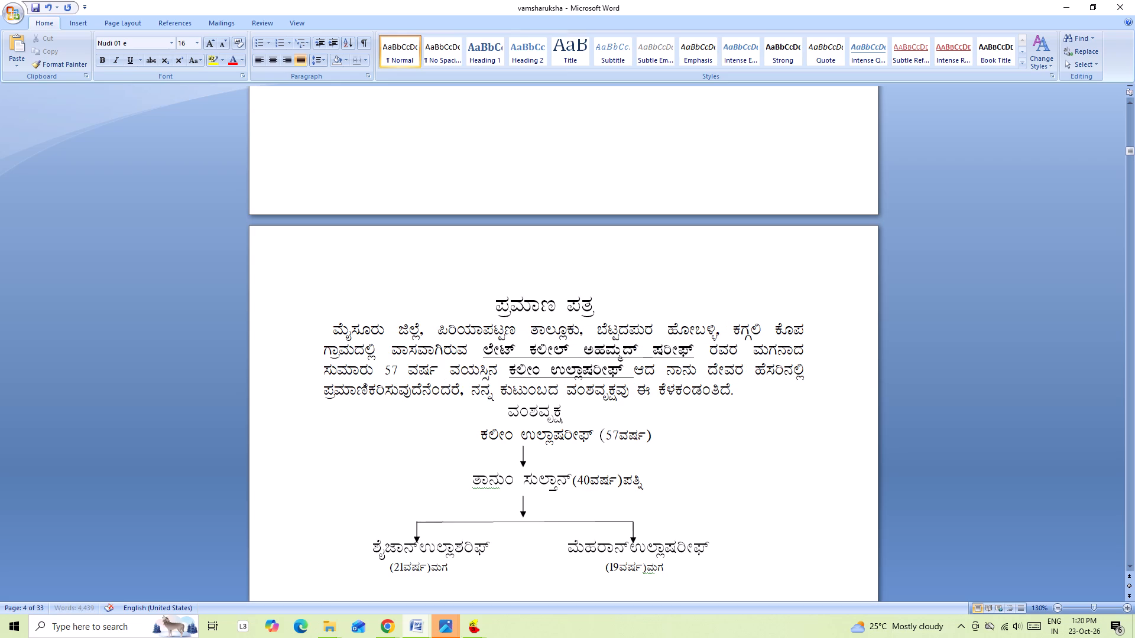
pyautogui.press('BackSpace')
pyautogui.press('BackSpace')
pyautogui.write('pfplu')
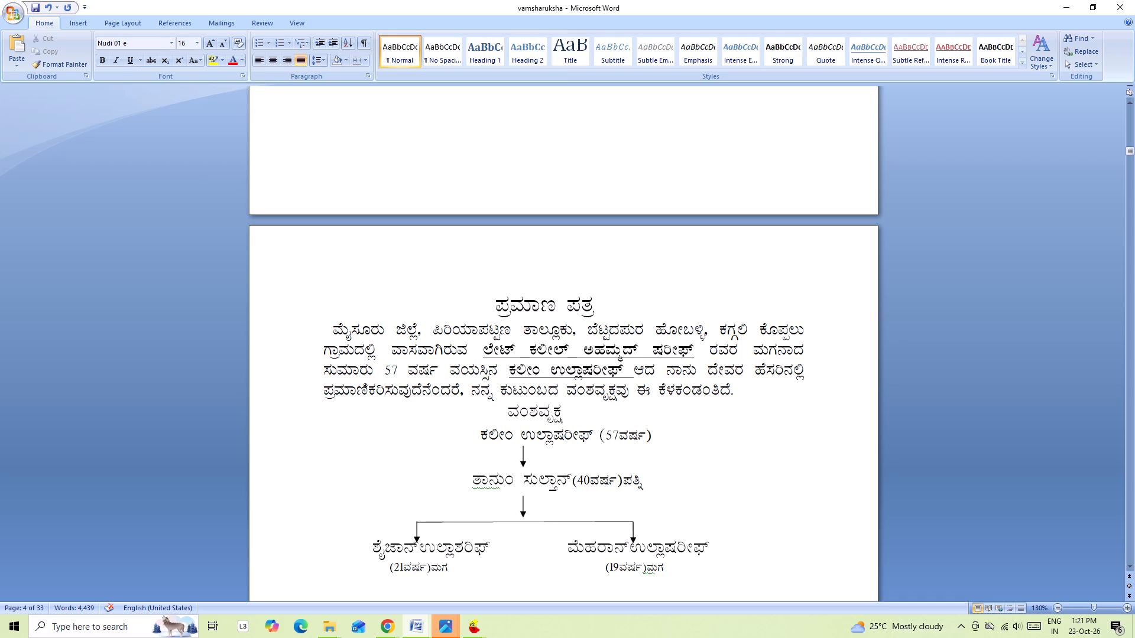
# Replace the name at the head of the copied certificate's family tree with the new family head's name in Kannada.
pyautogui.moveTo(592, 432); pyautogui.dragTo(507, 444)
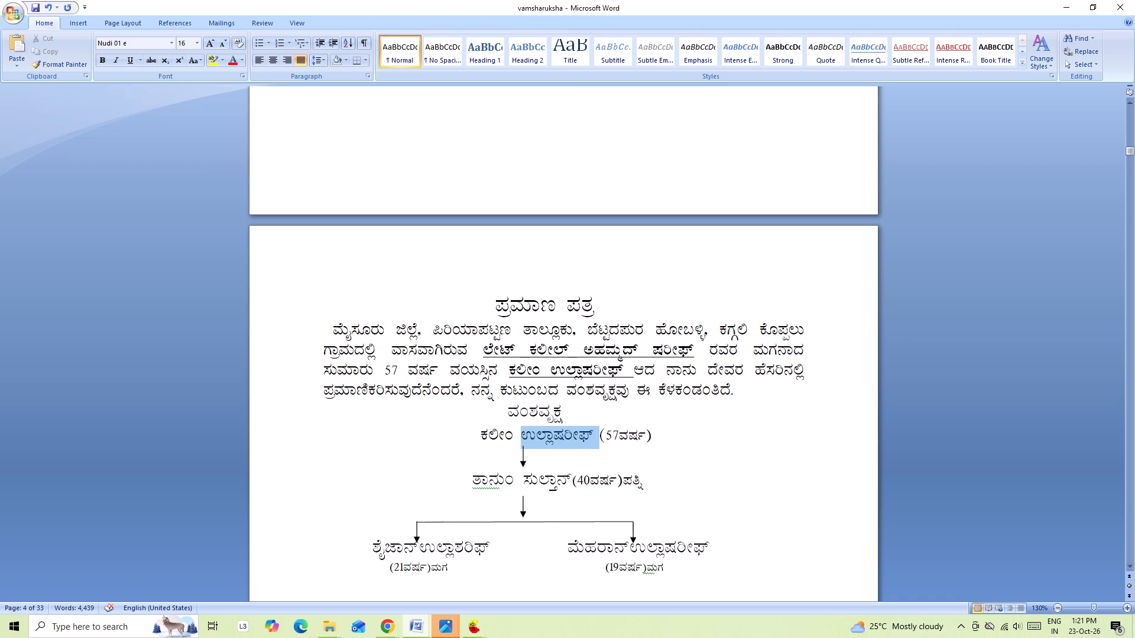
pyautogui.moveTo(507, 444); pyautogui.dragTo(483, 447)
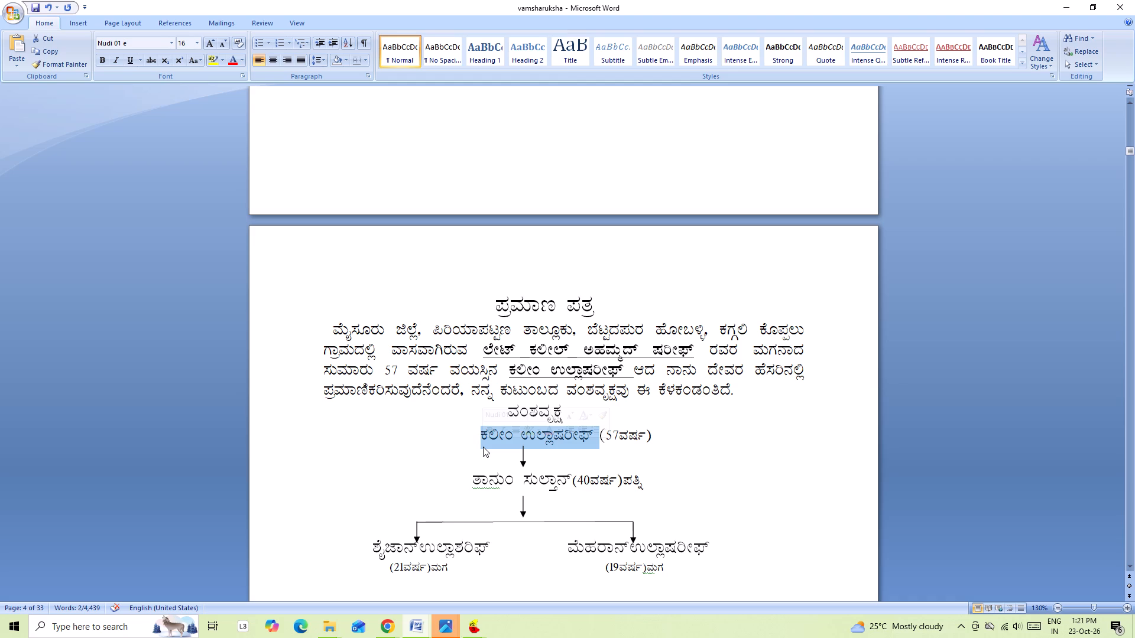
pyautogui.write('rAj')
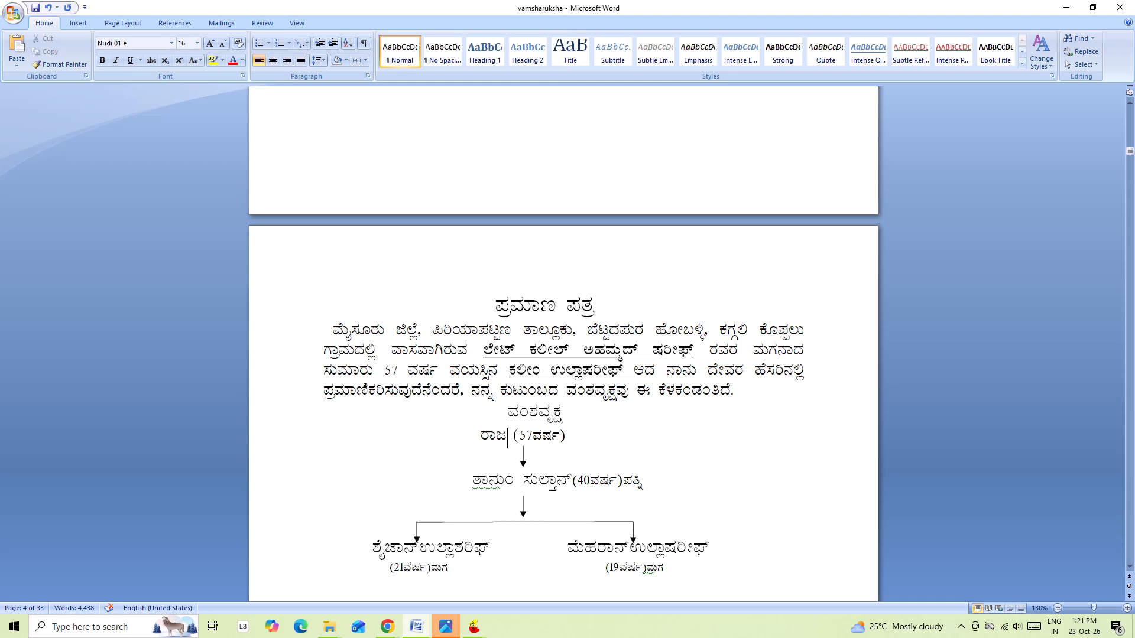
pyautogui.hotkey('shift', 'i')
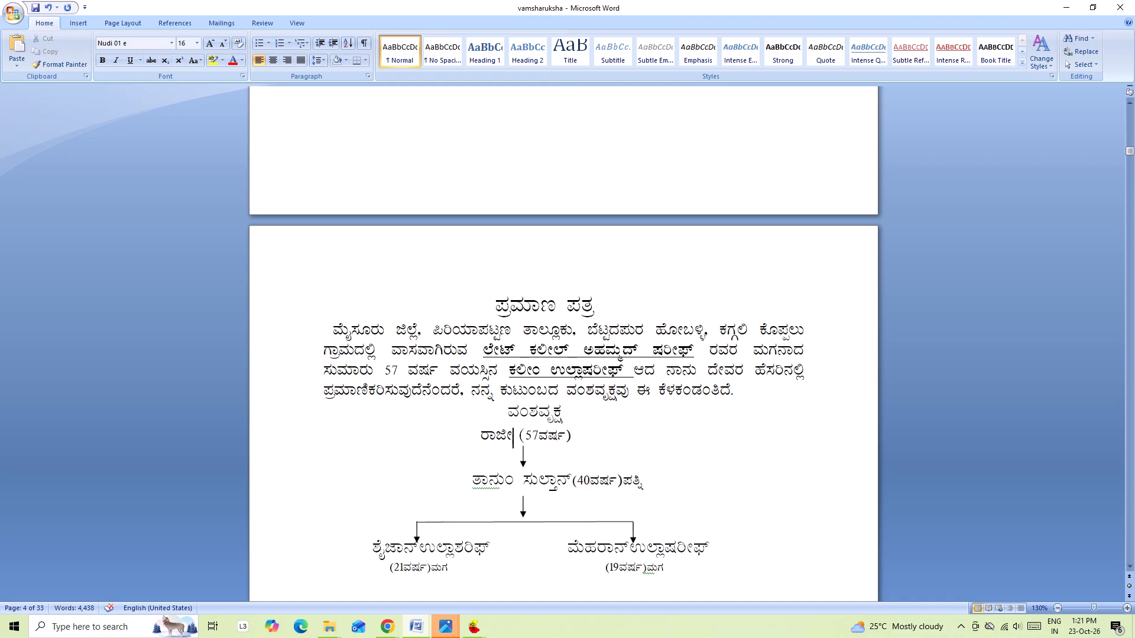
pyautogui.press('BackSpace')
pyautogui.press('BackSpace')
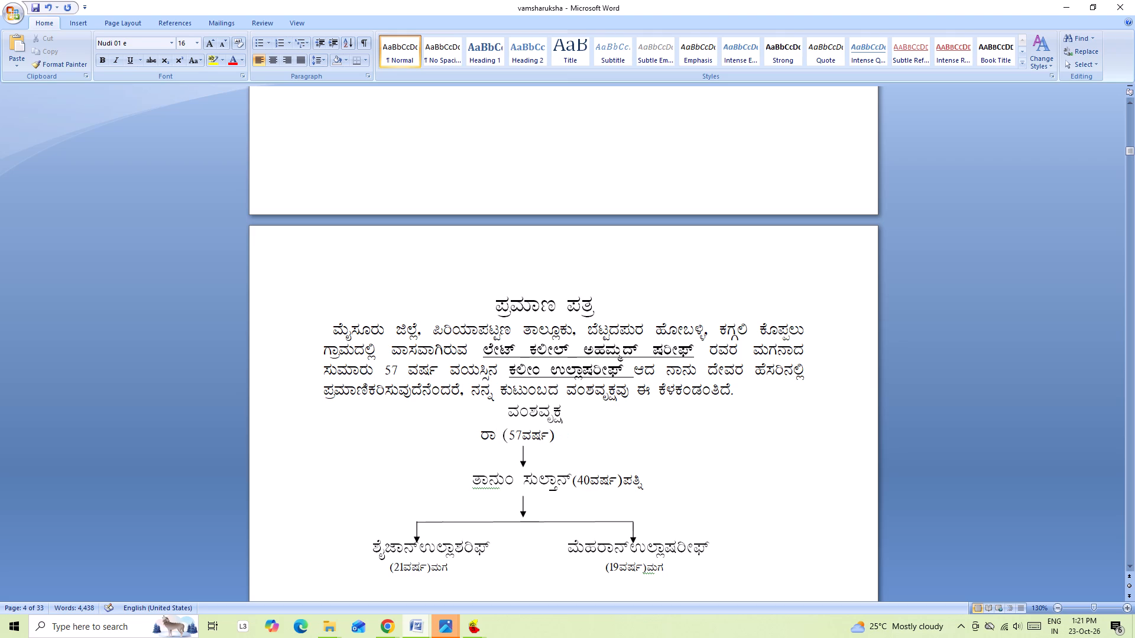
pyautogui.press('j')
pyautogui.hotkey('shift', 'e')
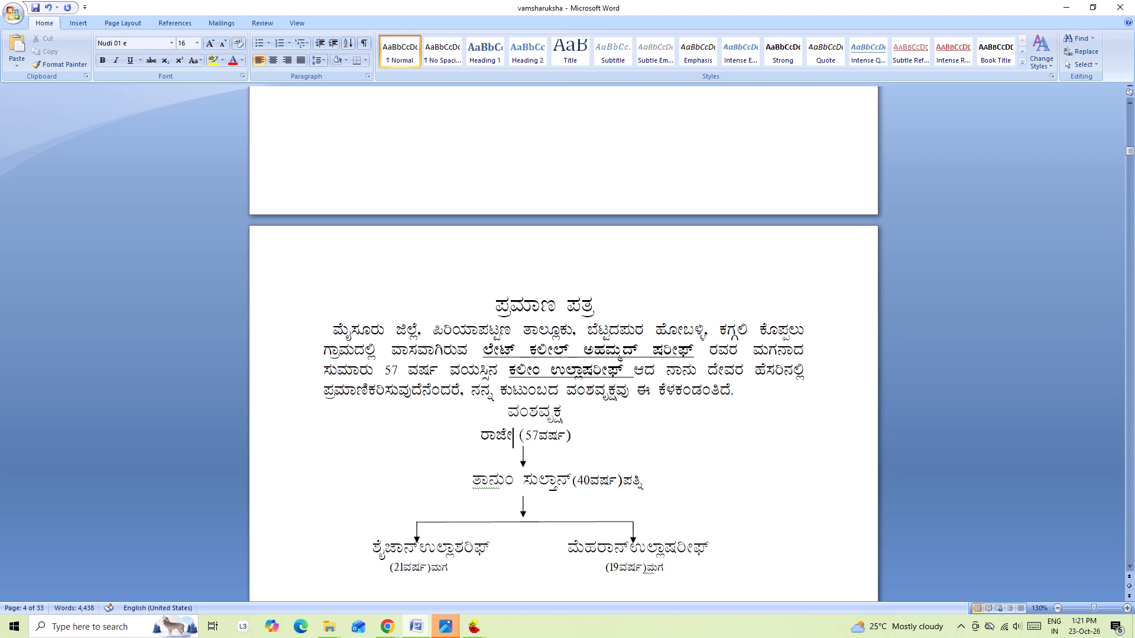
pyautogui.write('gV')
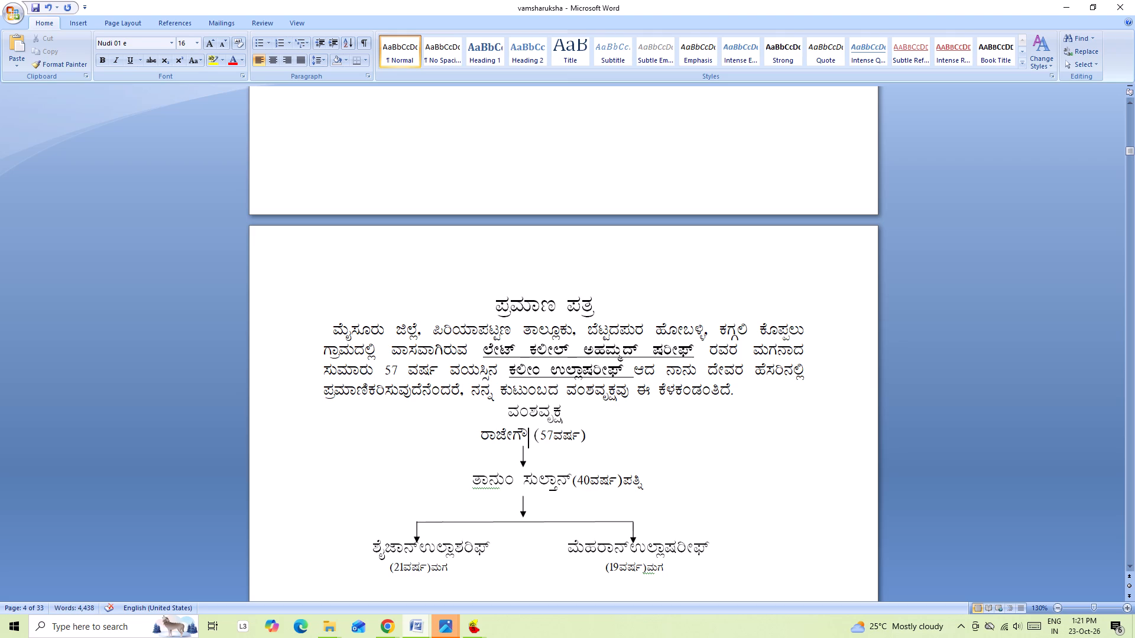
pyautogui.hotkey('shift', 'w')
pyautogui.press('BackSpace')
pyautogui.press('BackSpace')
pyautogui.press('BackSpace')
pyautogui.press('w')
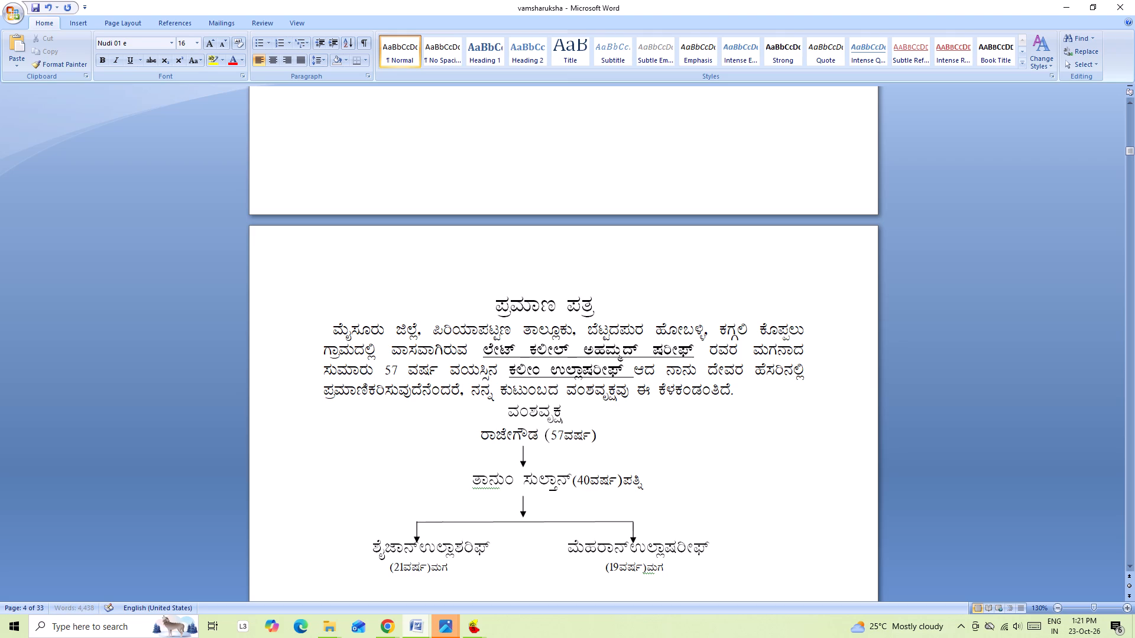
# Set the family head's age in the copied family tree to 50ವರ್ಷ.
pyautogui.doubleClick(562, 438)
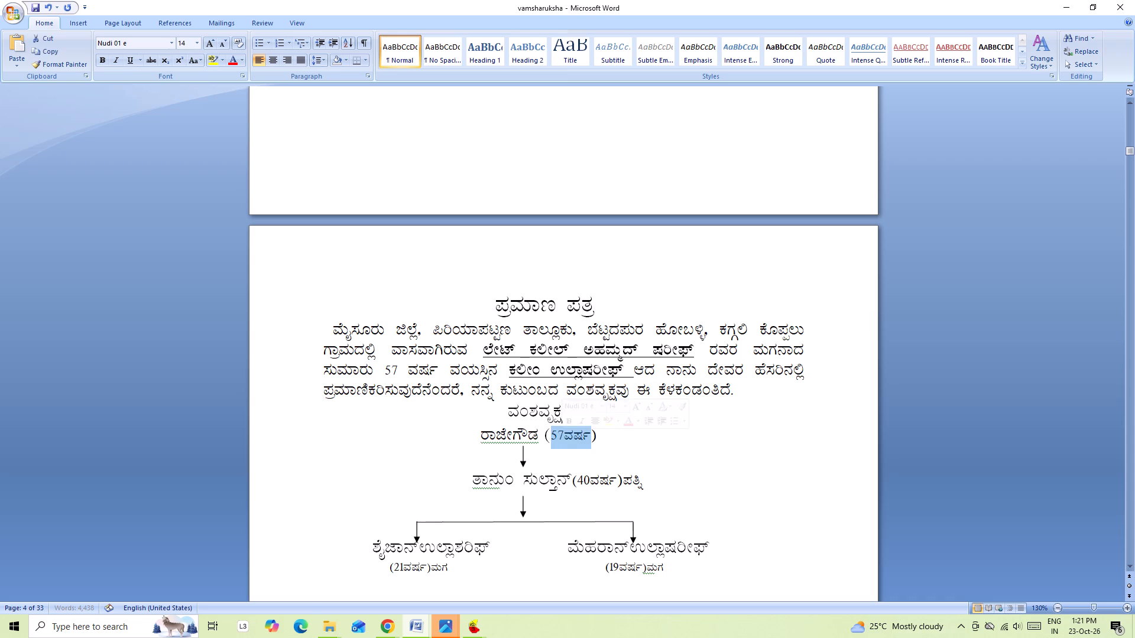
pyautogui.click(570, 466)
pyautogui.moveTo(564, 437); pyautogui.dragTo(559, 437)
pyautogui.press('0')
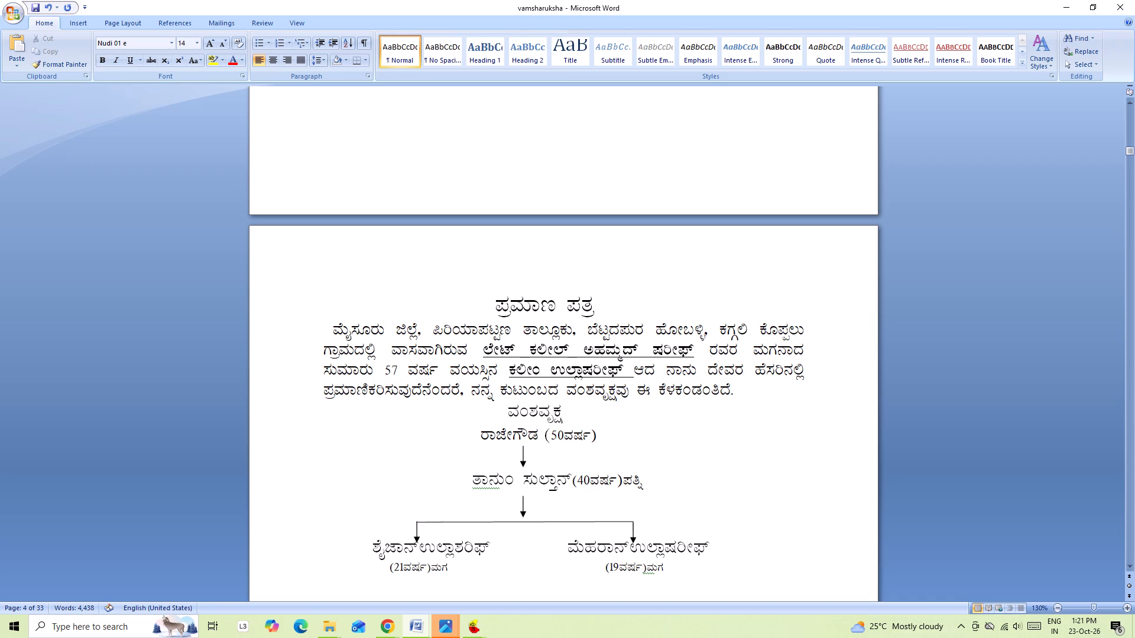
# Replace the wife's name in the copied certificate's family tree with the new wife's name in Kannada.
pyautogui.click(572, 477)
pyautogui.moveTo(570, 478); pyautogui.dragTo(475, 489)
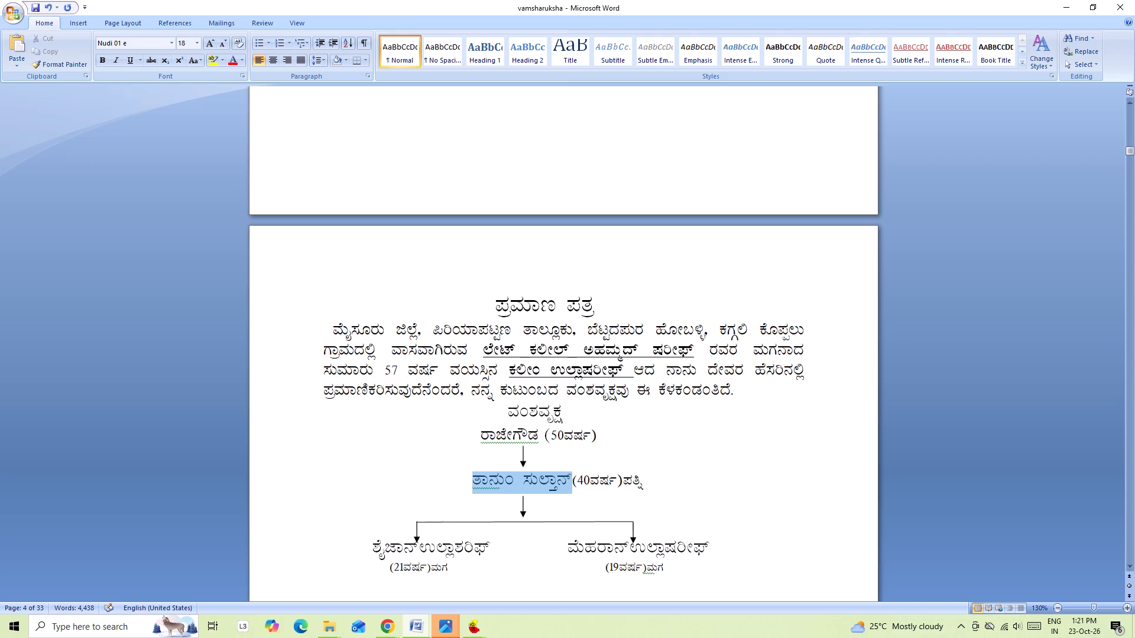
pyautogui.moveTo(475, 489); pyautogui.dragTo(474, 489)
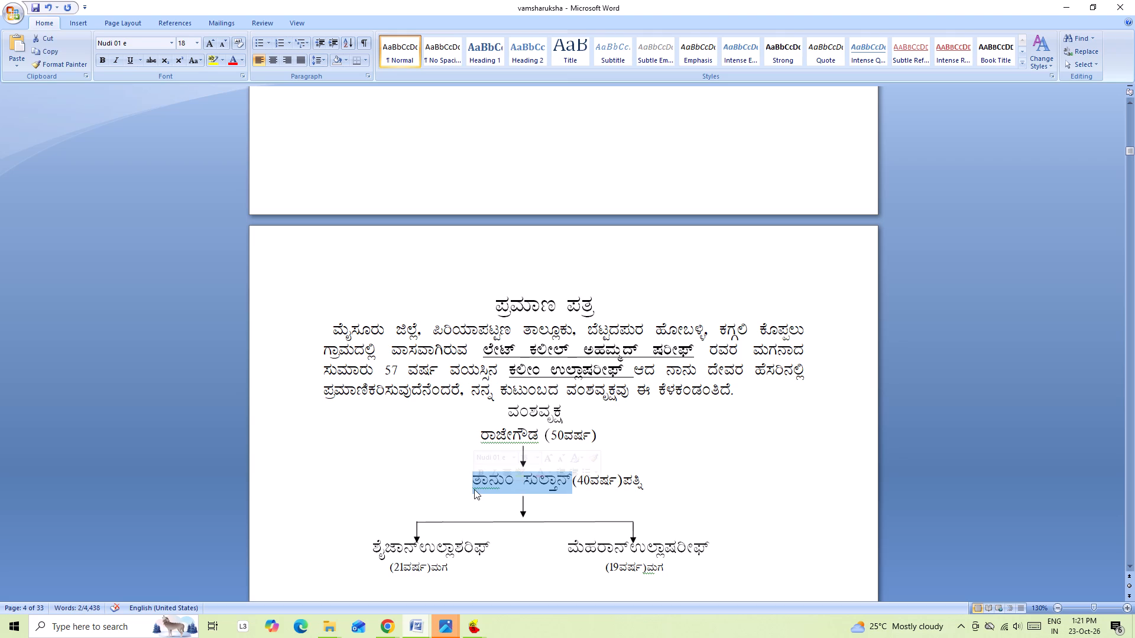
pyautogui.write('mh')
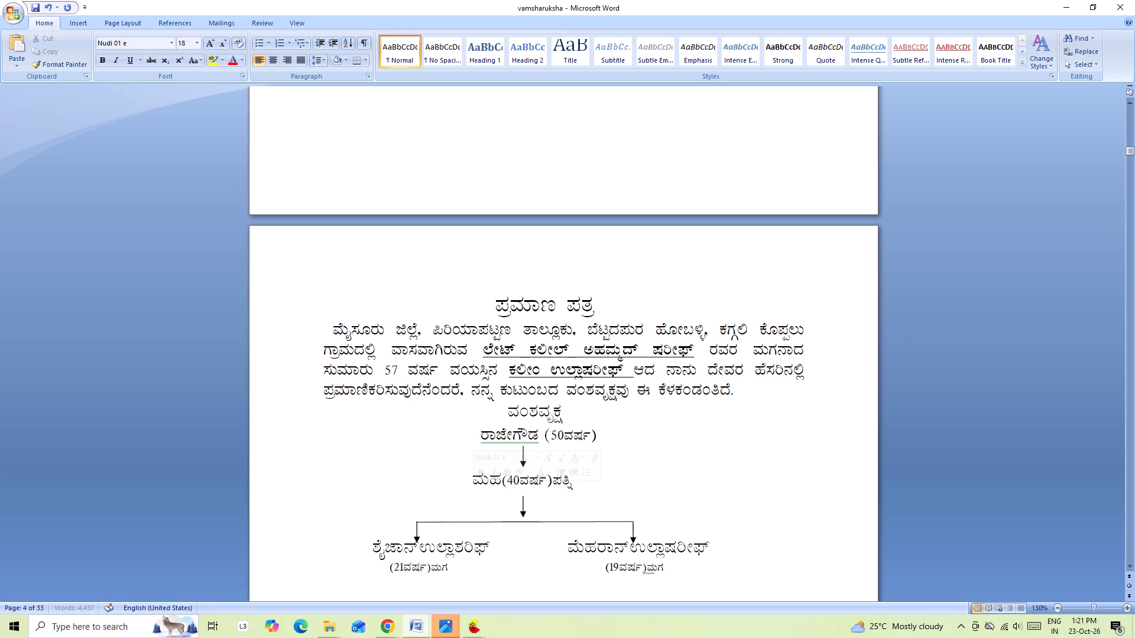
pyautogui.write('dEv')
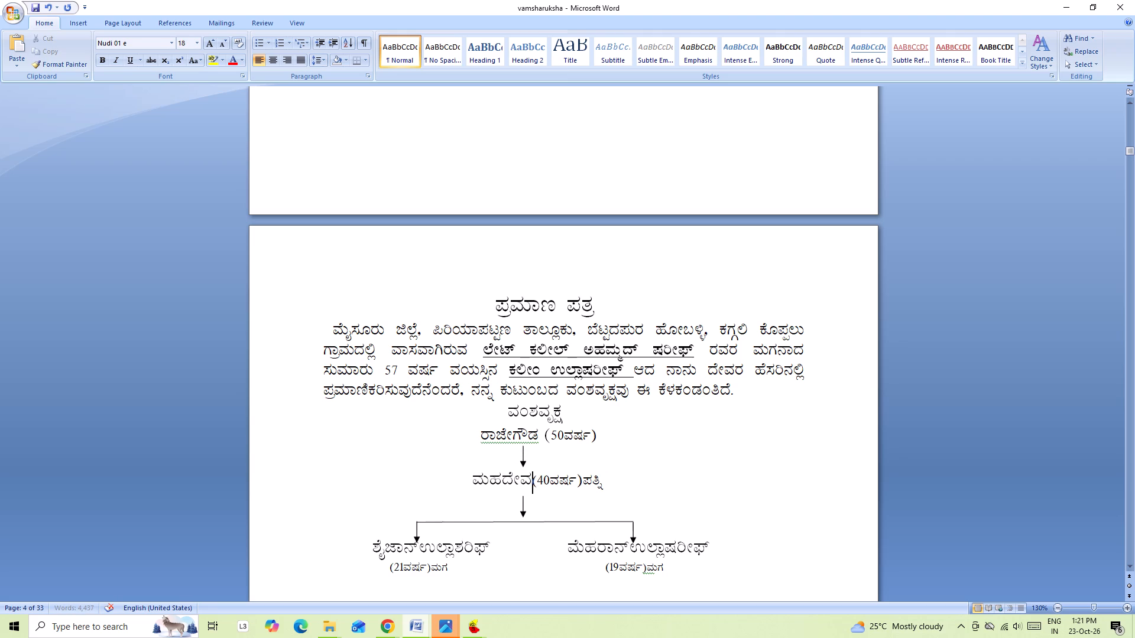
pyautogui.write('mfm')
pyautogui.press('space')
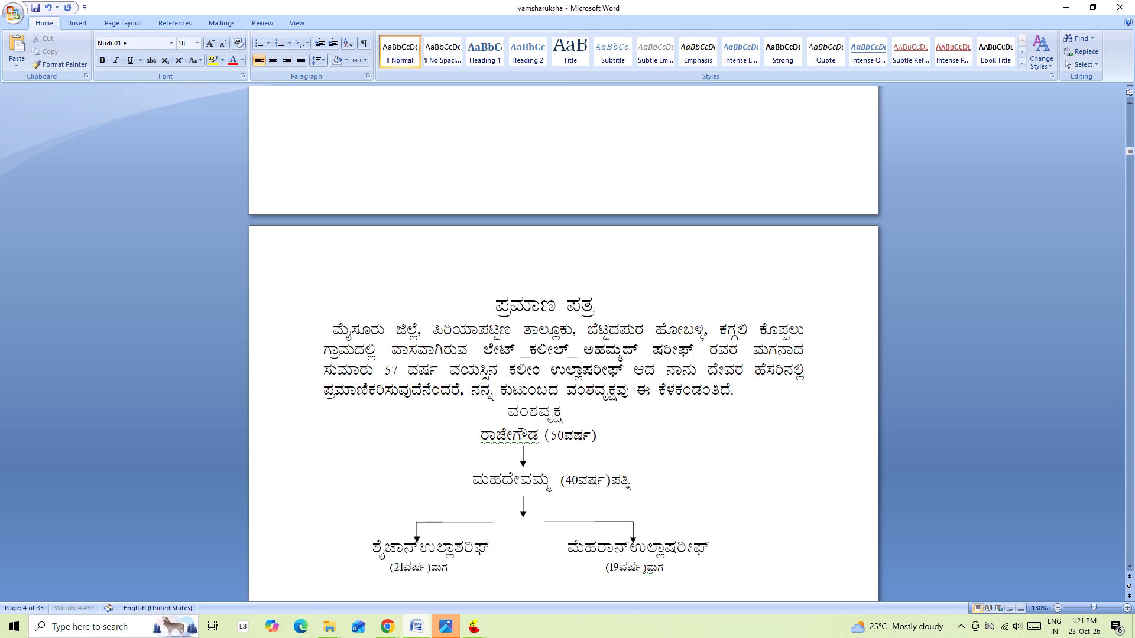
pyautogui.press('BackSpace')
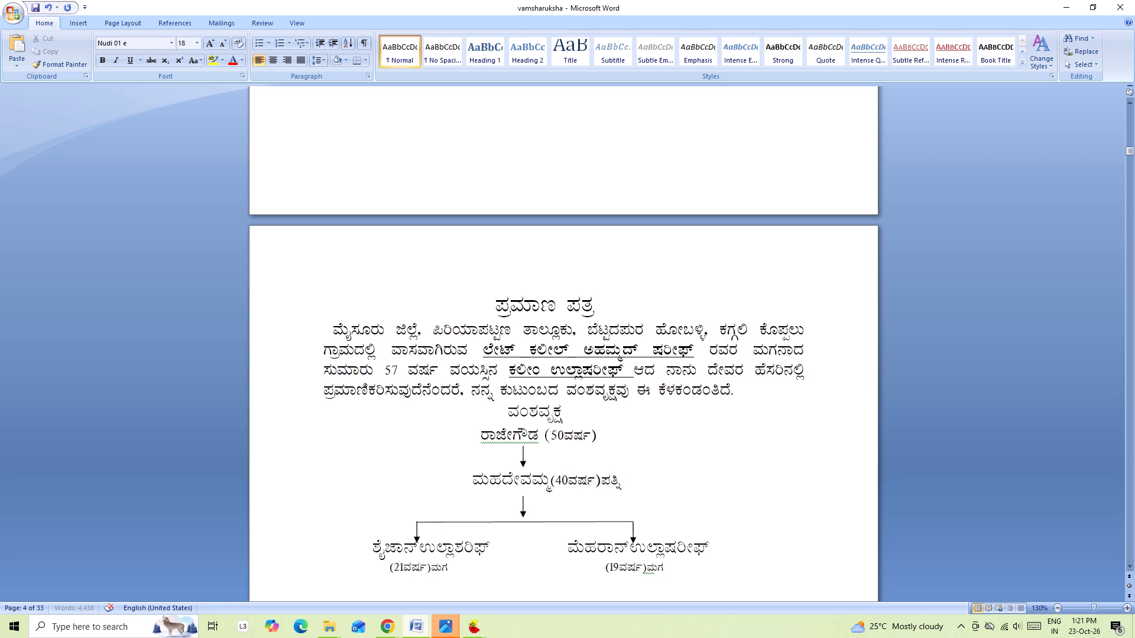
# Set the wife's age in the copied family tree to 45ವರ್ಷ.
pyautogui.click(566, 478)
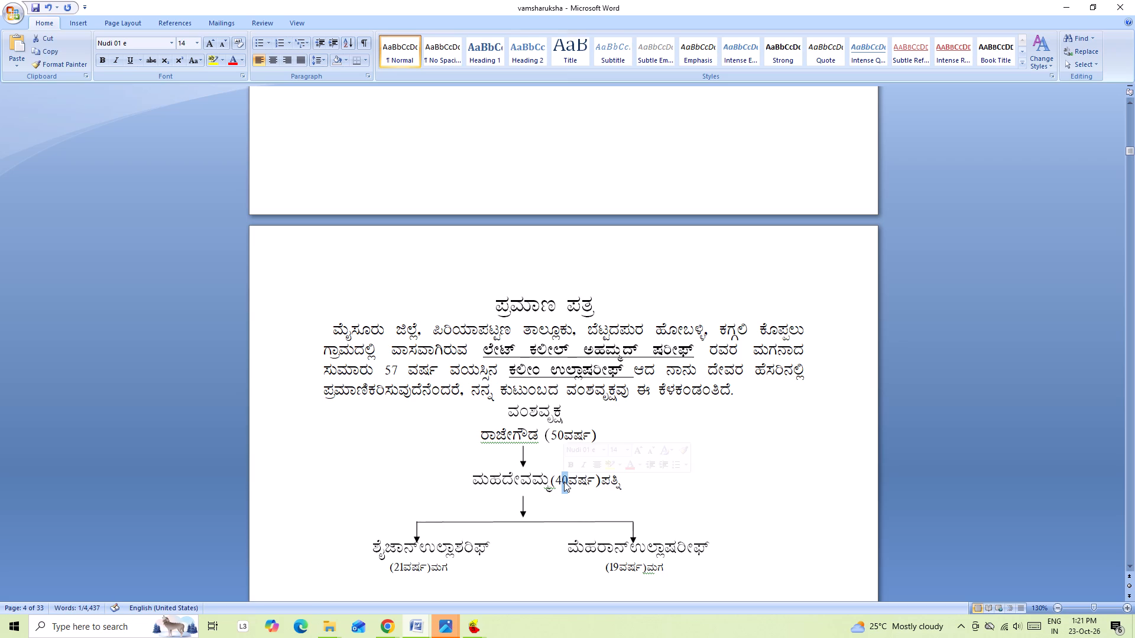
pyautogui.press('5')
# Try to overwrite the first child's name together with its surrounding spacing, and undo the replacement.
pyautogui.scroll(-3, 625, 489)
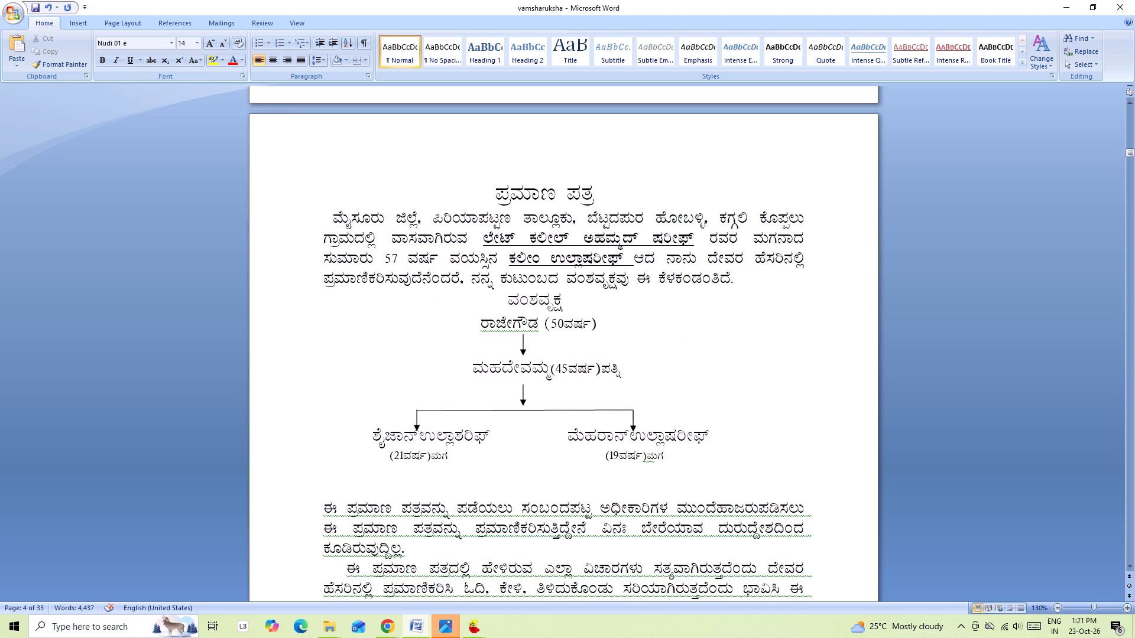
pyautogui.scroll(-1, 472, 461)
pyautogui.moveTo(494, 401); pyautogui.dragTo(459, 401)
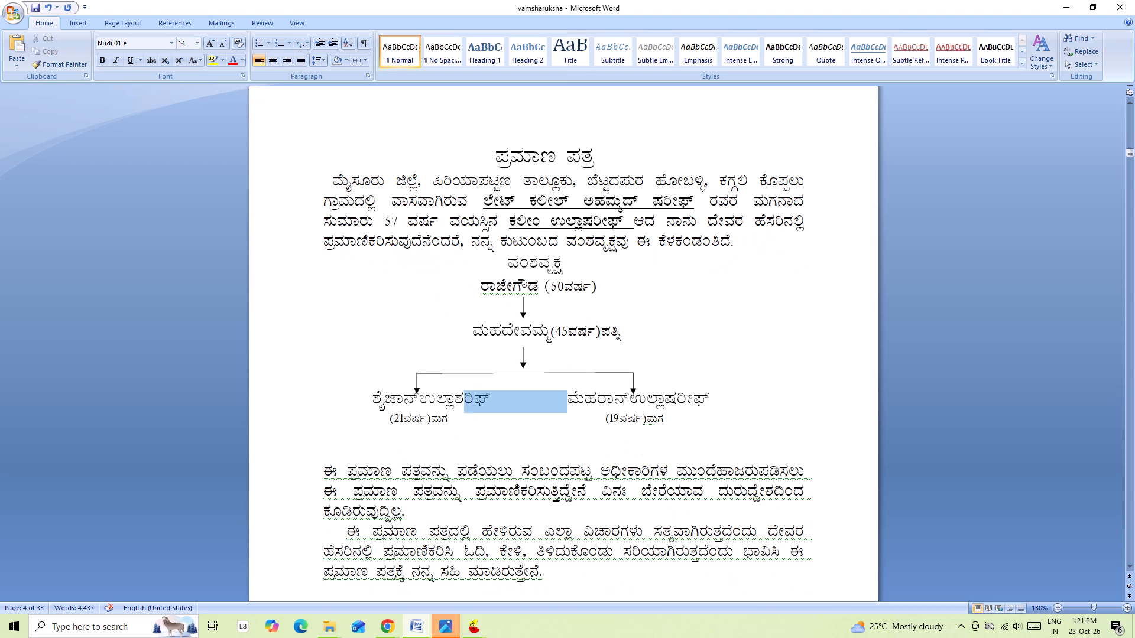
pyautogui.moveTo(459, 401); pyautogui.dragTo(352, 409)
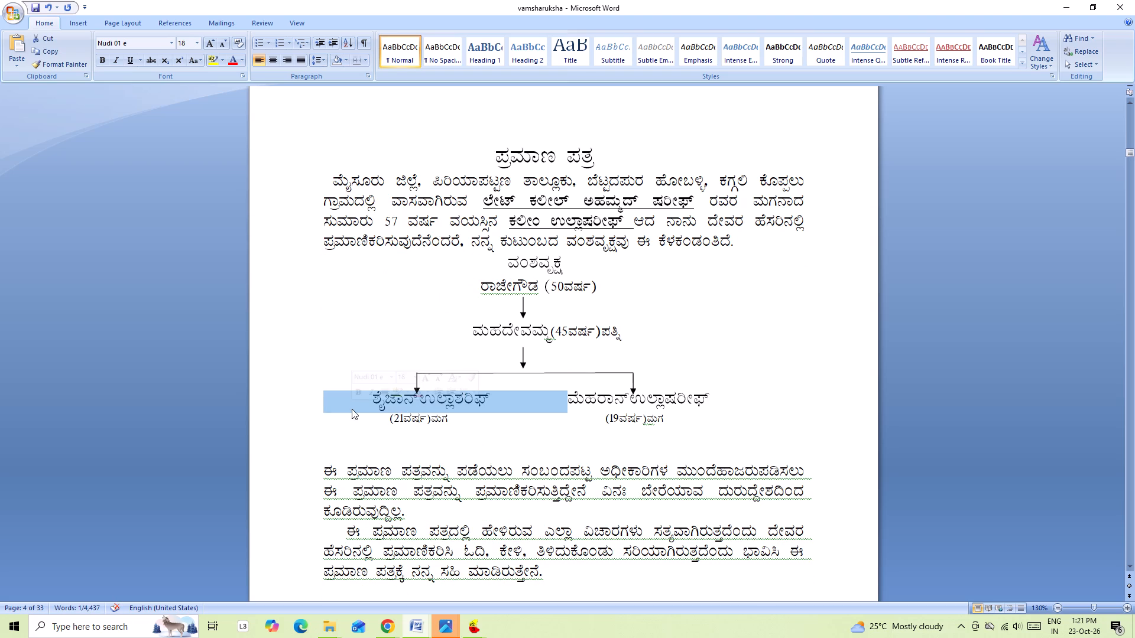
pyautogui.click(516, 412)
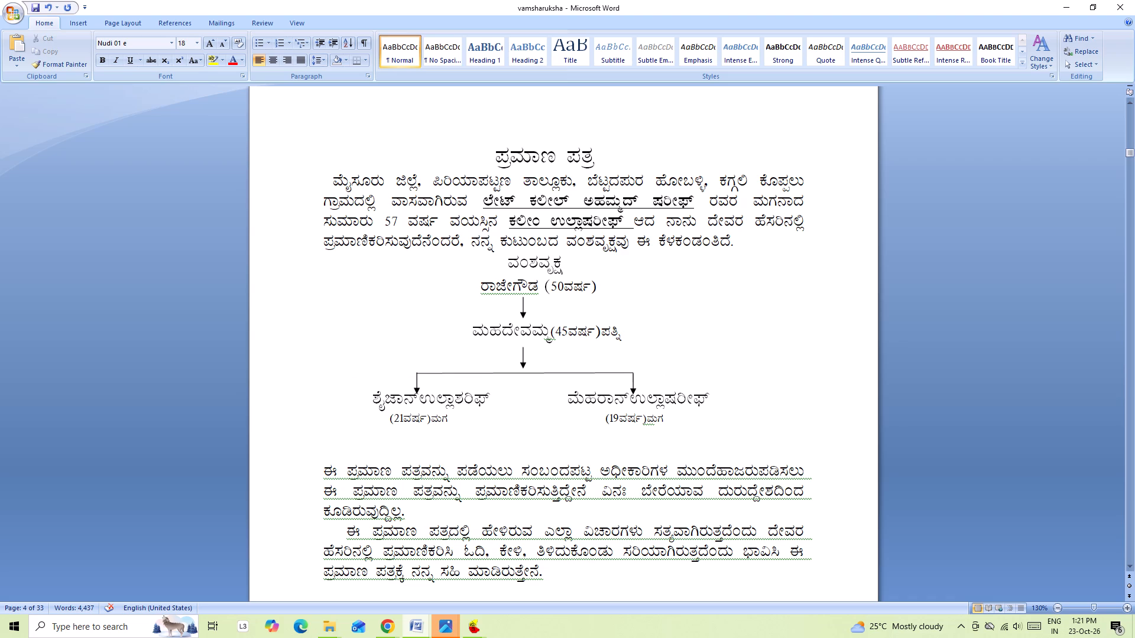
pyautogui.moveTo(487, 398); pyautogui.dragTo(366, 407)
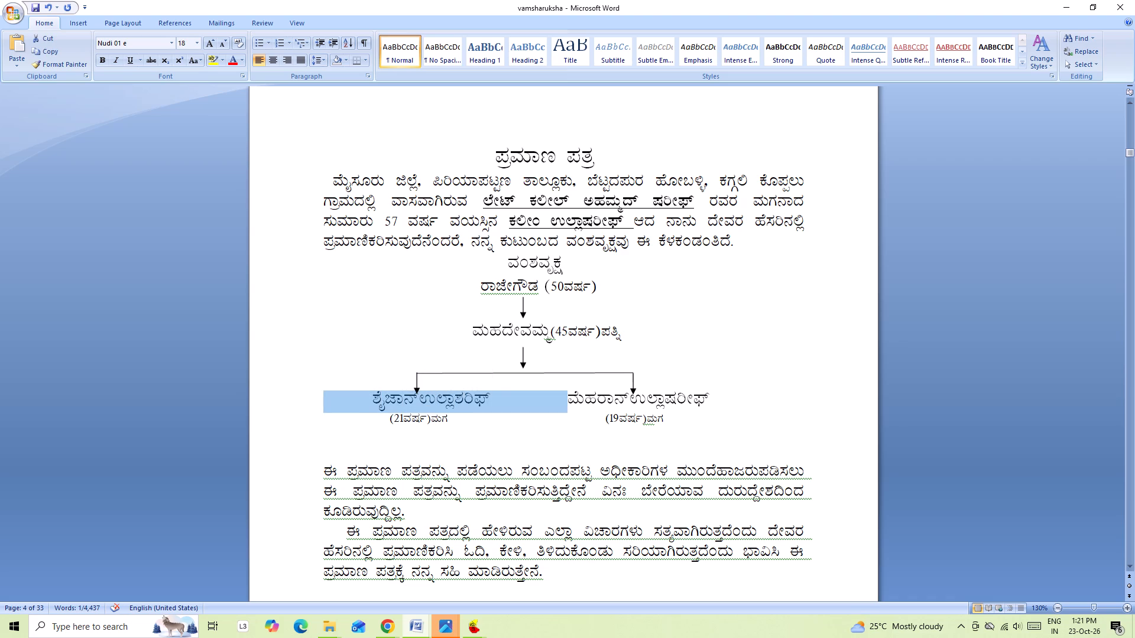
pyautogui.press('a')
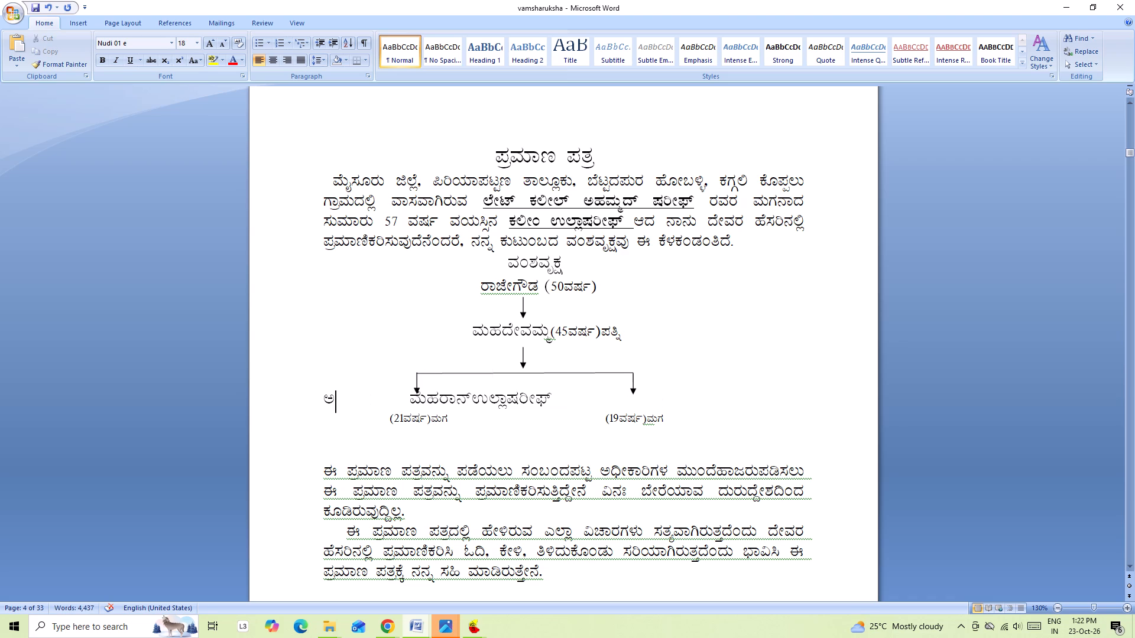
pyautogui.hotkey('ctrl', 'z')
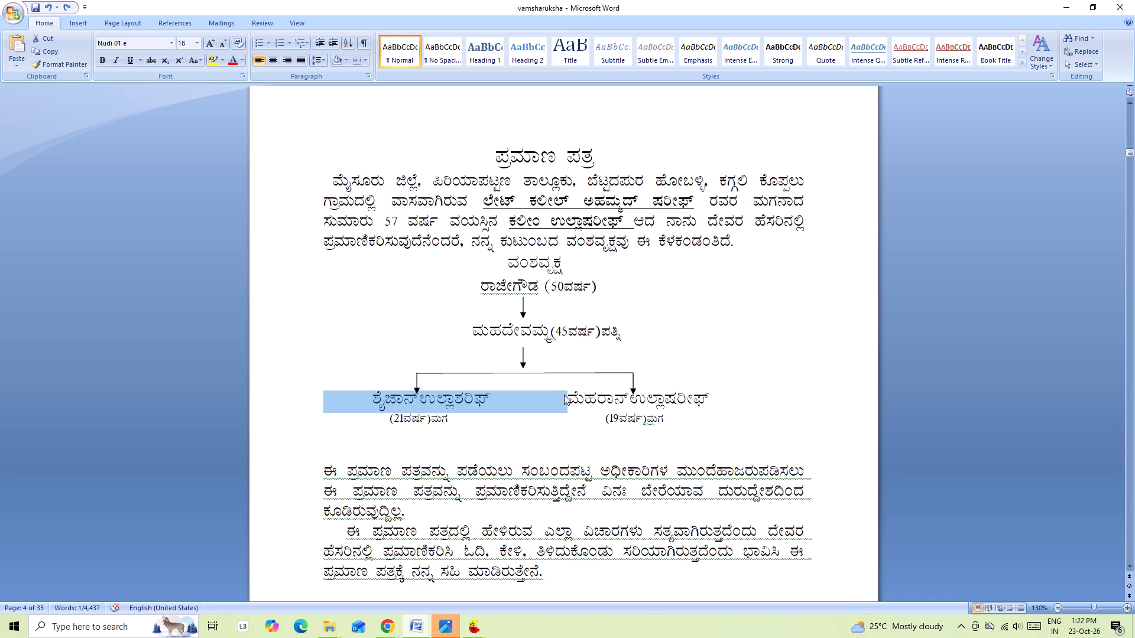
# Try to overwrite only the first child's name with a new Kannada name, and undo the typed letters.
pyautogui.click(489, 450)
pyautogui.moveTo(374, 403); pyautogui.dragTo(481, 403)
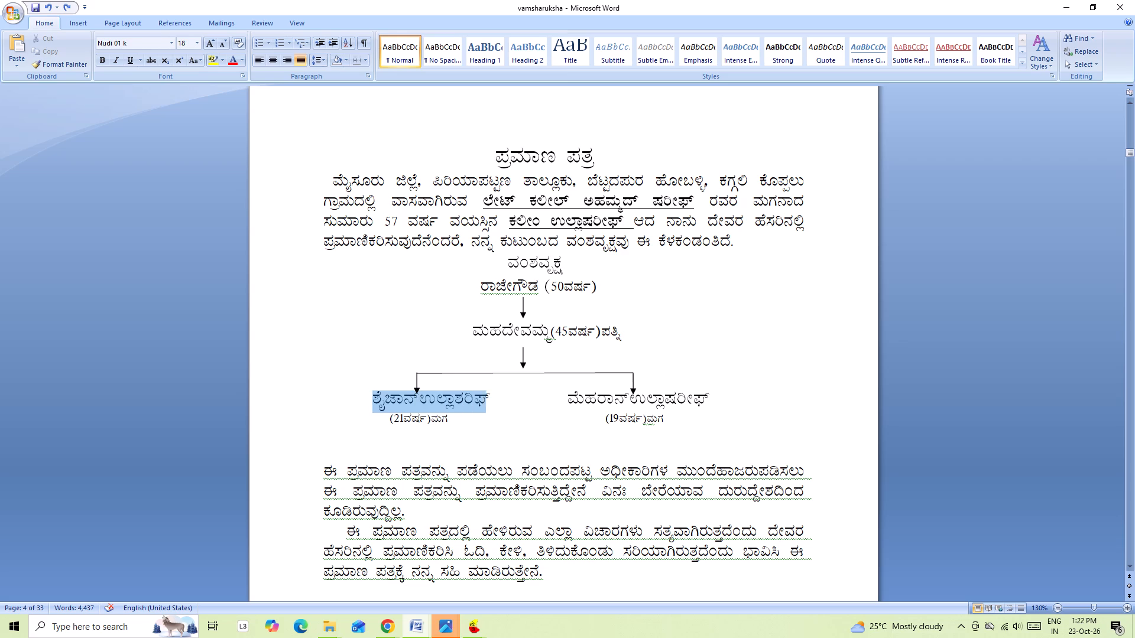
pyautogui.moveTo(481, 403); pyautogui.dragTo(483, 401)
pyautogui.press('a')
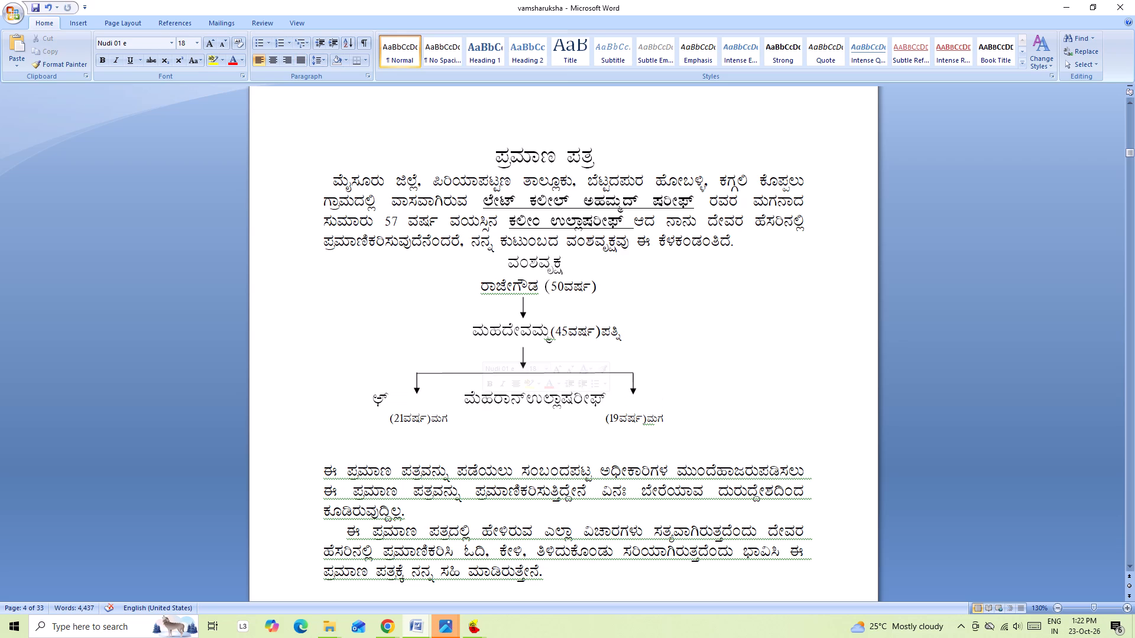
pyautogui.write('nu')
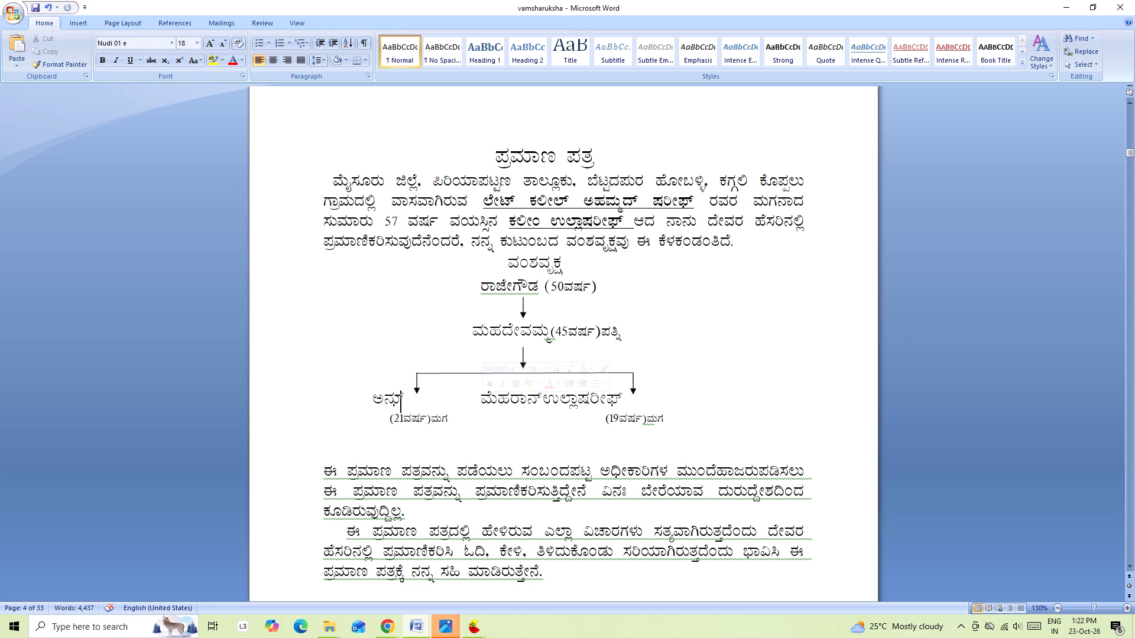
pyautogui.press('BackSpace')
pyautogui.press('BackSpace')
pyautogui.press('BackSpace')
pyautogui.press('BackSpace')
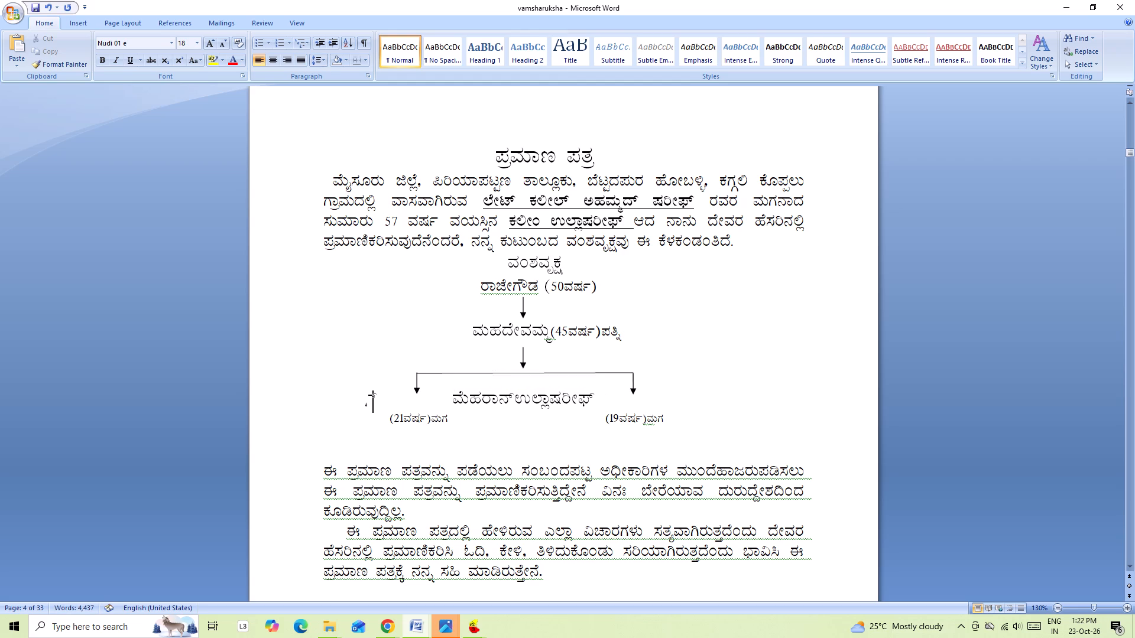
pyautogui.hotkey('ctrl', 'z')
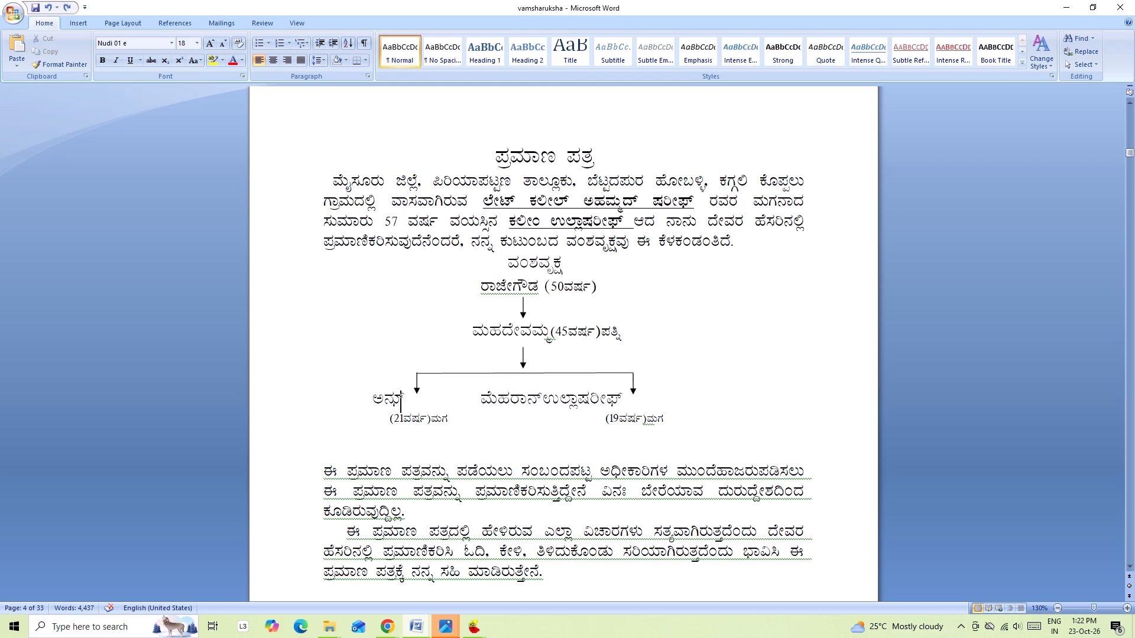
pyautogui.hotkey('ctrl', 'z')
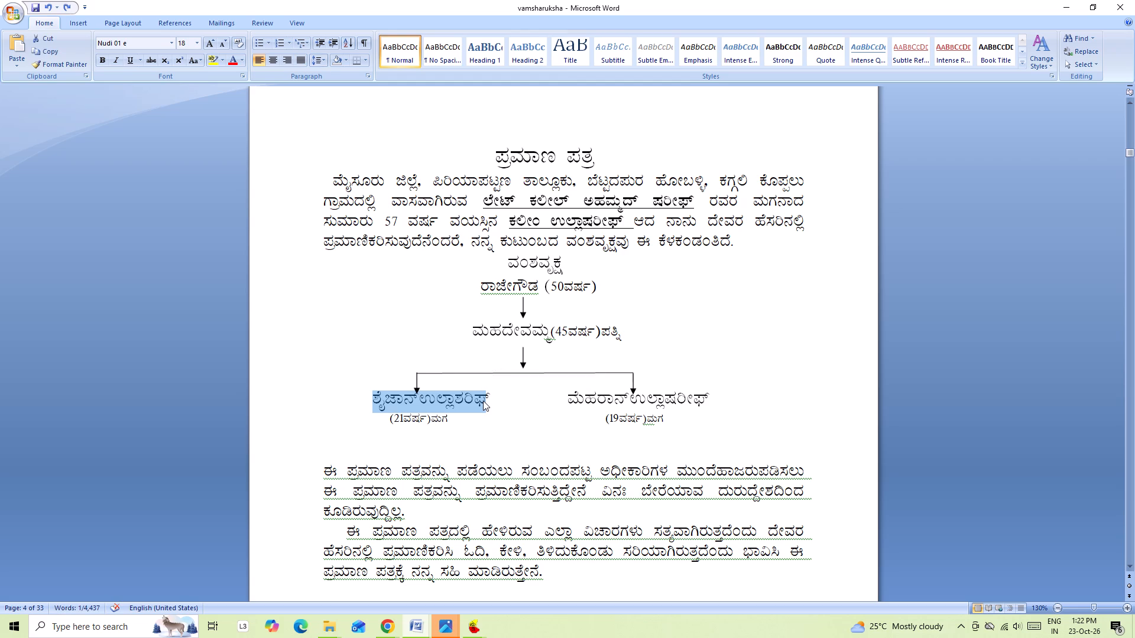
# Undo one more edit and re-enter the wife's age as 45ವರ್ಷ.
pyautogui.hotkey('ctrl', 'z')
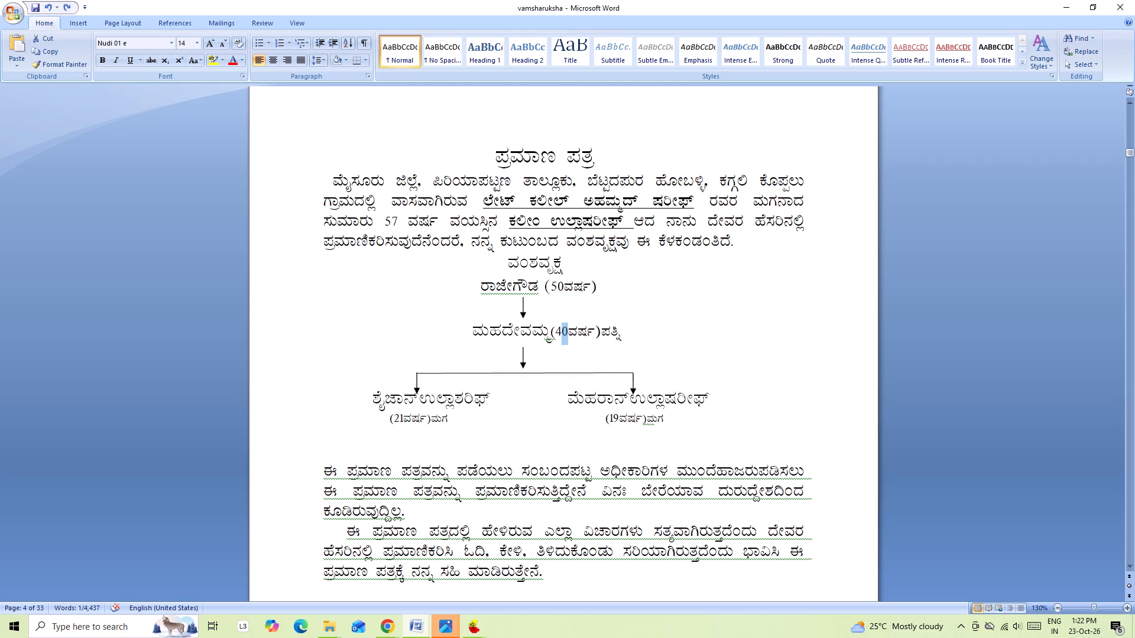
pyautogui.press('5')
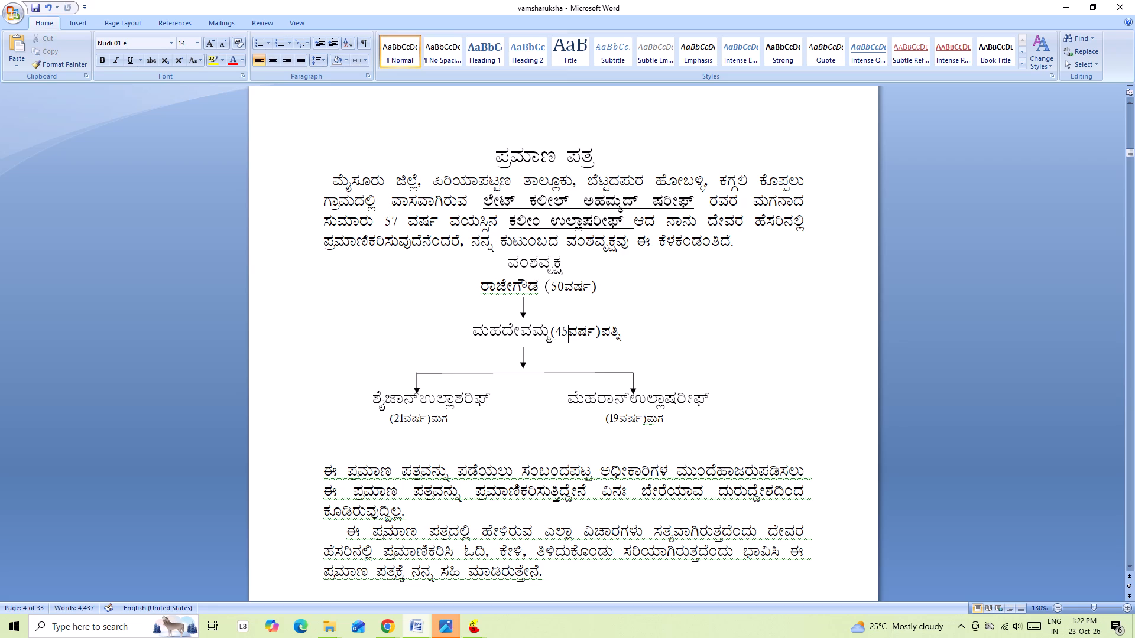
# Delete the old first child's name from the first branch of the copied family tree.
pyautogui.click(497, 414)
pyautogui.click(491, 395)
pyautogui.press('BackSpace')
pyautogui.press('BackSpace')
pyautogui.press('BackSpace')
pyautogui.press('BackSpace')
pyautogui.press('BackSpace')
pyautogui.press('BackSpace')
pyautogui.press('BackSpace')
pyautogui.press('BackSpace')
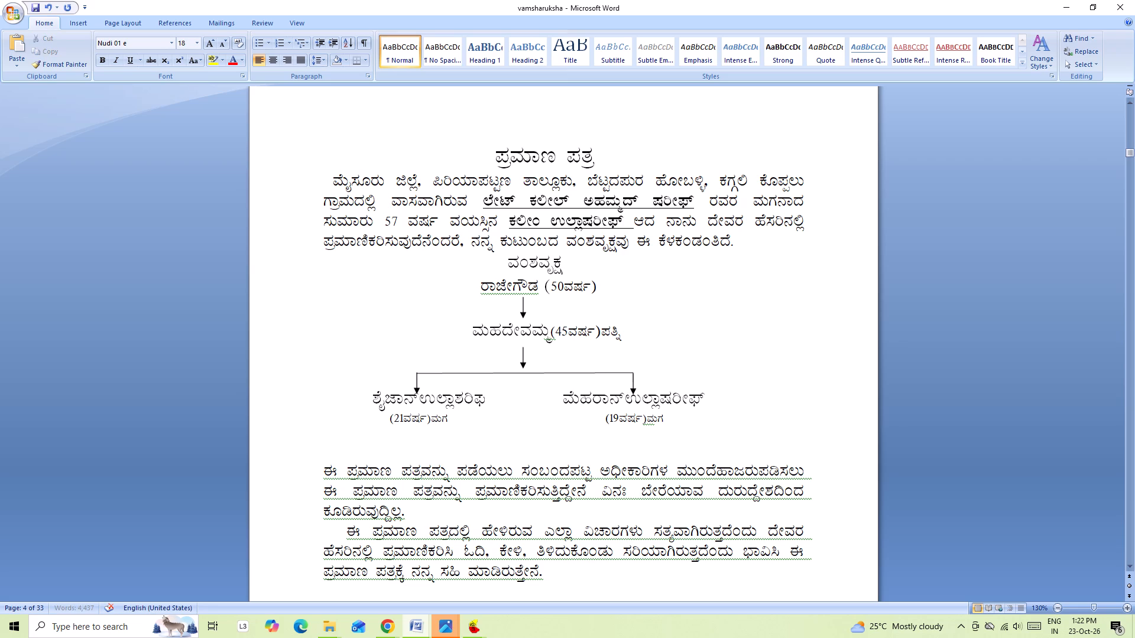
pyautogui.press('BackSpace')
pyautogui.press('BackSpace')
pyautogui.press('BackSpace')
pyautogui.press('BackSpace')
pyautogui.press('BackSpace')
pyautogui.press('BackSpace')
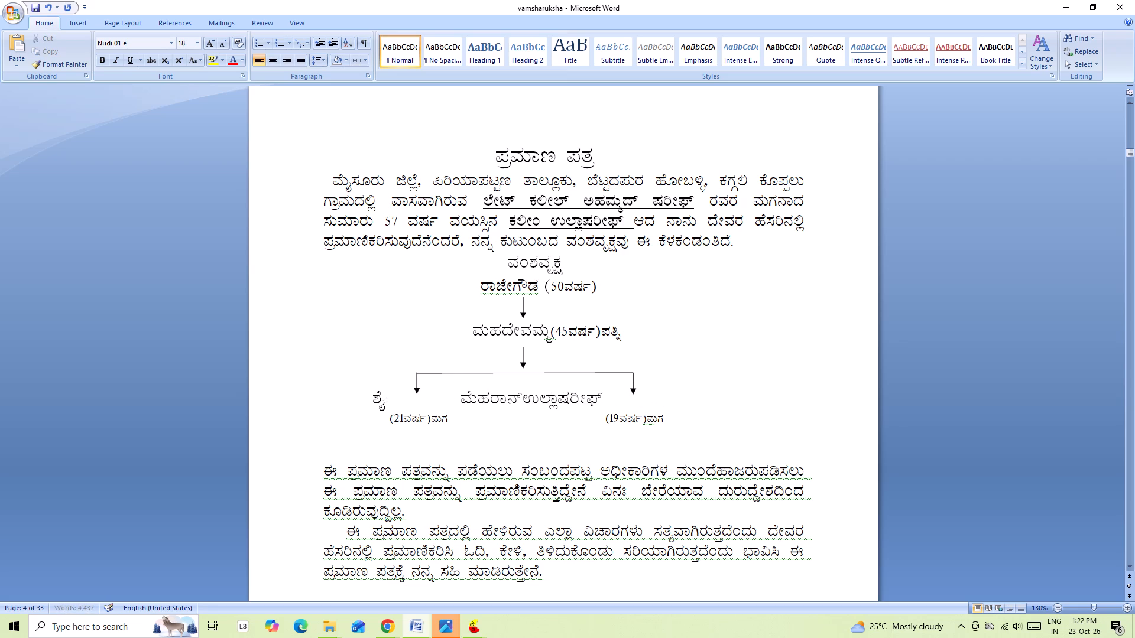
pyautogui.press('BackSpace')
pyautogui.press('BackSpace')
pyautogui.press('BackSpace')
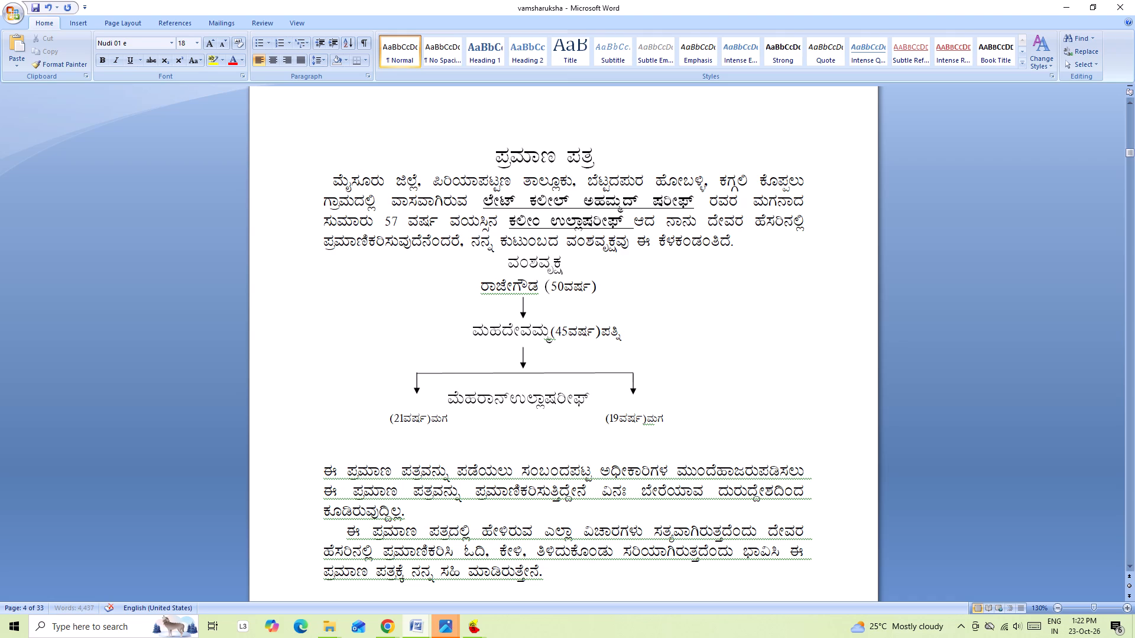
# Insert spaces before the second child's name to move it back beneath the second branch arrow.
pyautogui.click(446, 403)
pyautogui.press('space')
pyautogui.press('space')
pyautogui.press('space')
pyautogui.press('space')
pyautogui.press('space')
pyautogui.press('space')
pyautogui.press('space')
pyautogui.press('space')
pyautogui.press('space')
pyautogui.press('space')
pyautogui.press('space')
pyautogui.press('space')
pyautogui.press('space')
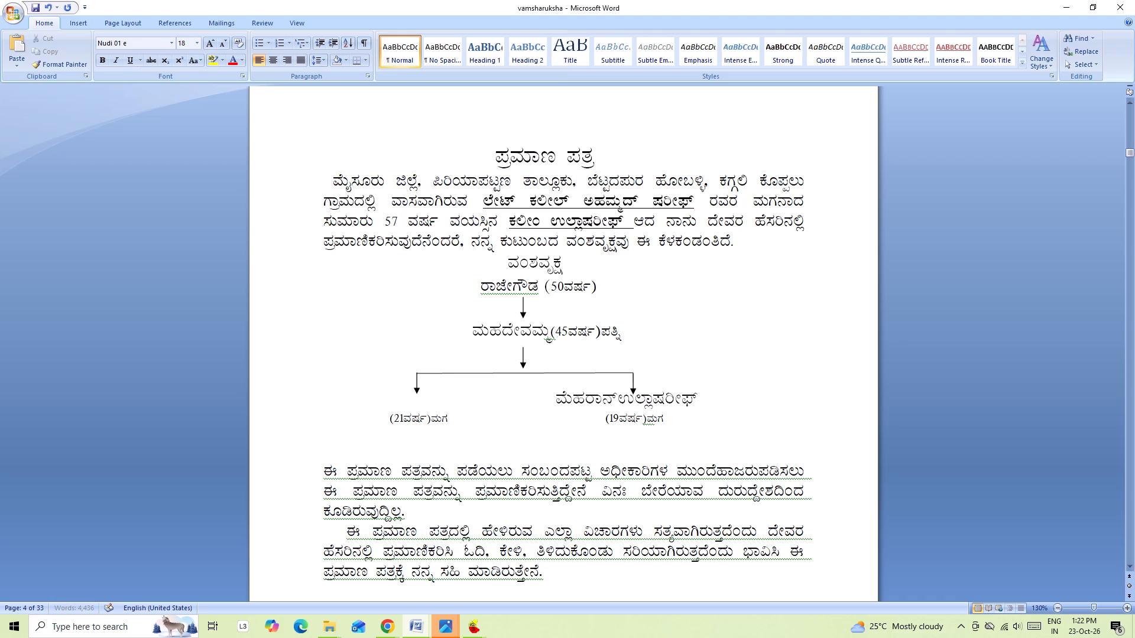
# Enter the new first child's name in Kannada beneath the first branch arrow.
pyautogui.click(395, 408)
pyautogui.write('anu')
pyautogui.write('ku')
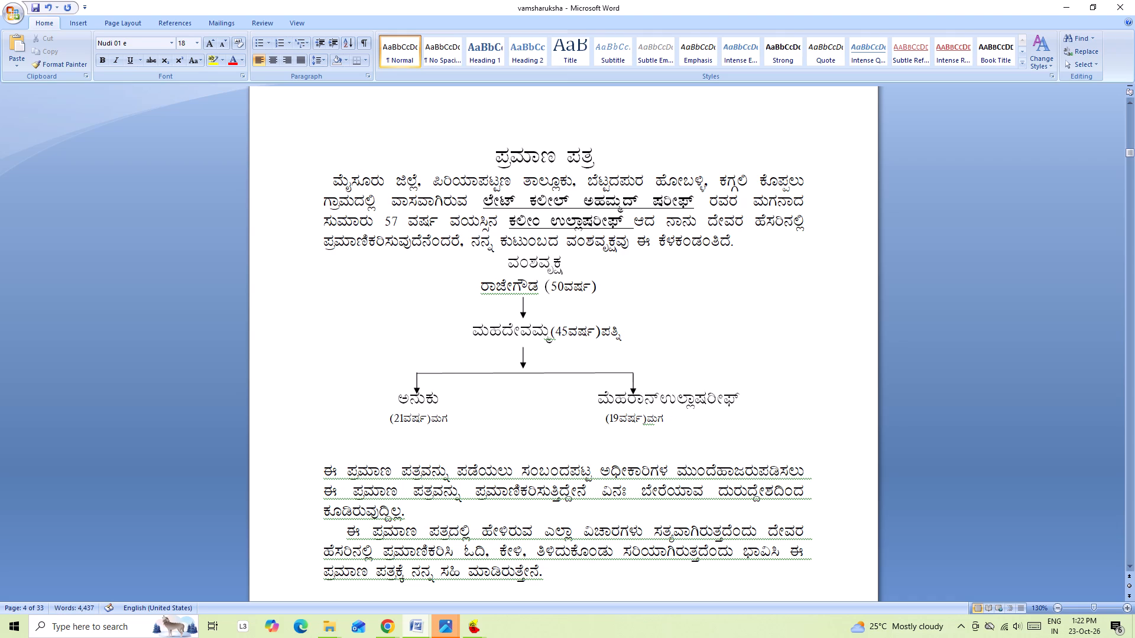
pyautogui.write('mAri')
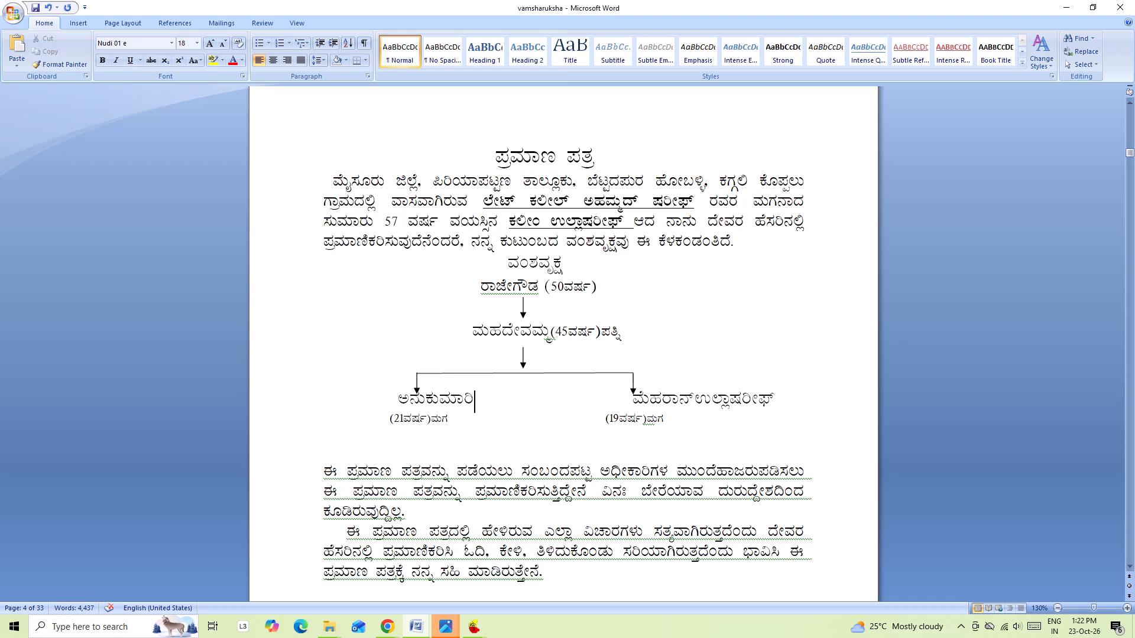
# Set the first child's age to 24ವರ್ಷ and extend the relationship label ಮಗ to ಮಗಳೂ.
pyautogui.click(403, 417)
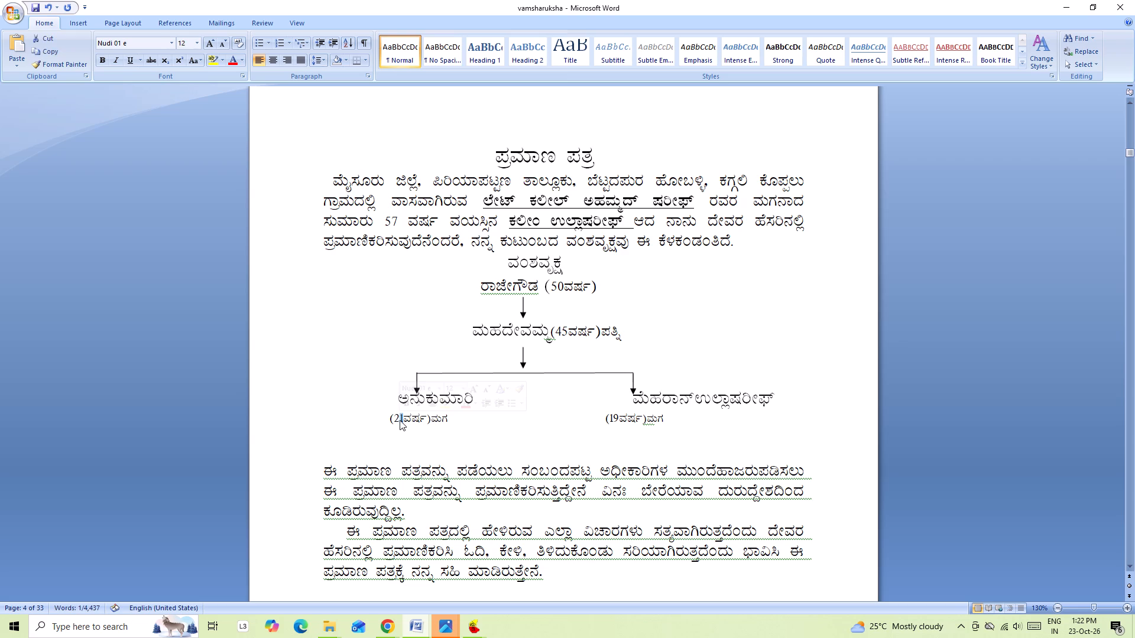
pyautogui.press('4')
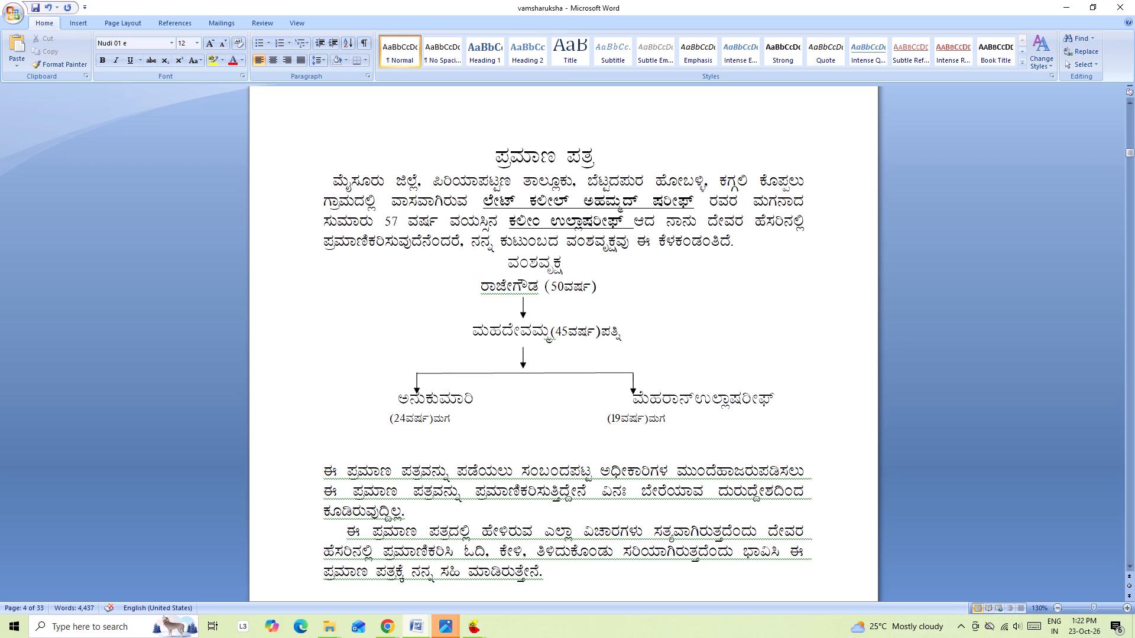
pyautogui.click(452, 418)
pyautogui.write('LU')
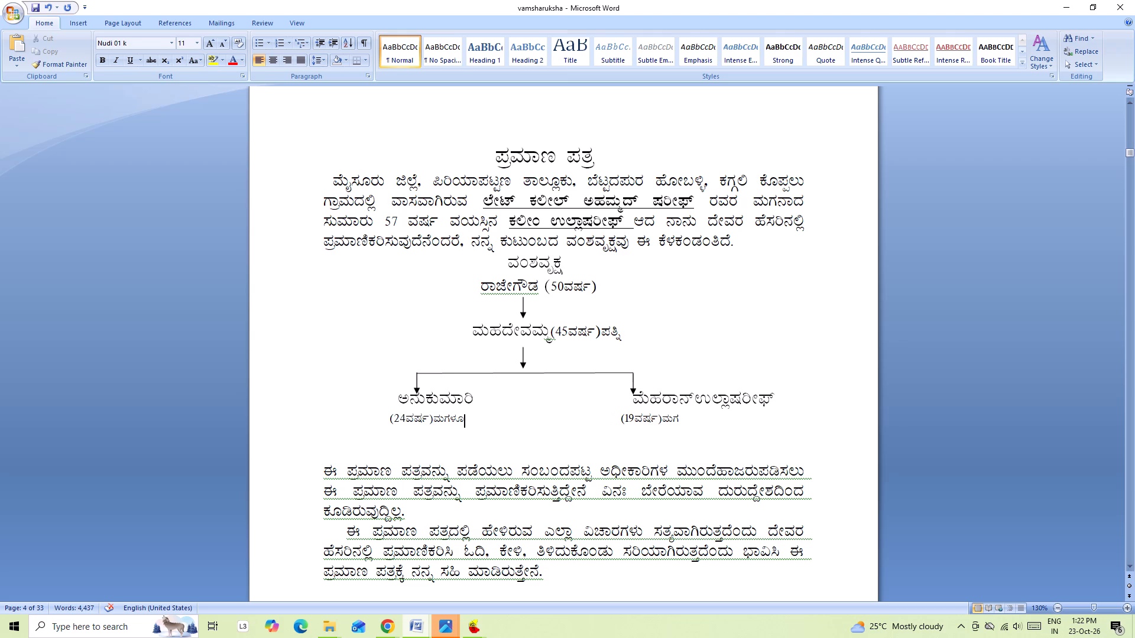
# Correct the first child's relationship label beneath the first branch to ಮಗಳು.
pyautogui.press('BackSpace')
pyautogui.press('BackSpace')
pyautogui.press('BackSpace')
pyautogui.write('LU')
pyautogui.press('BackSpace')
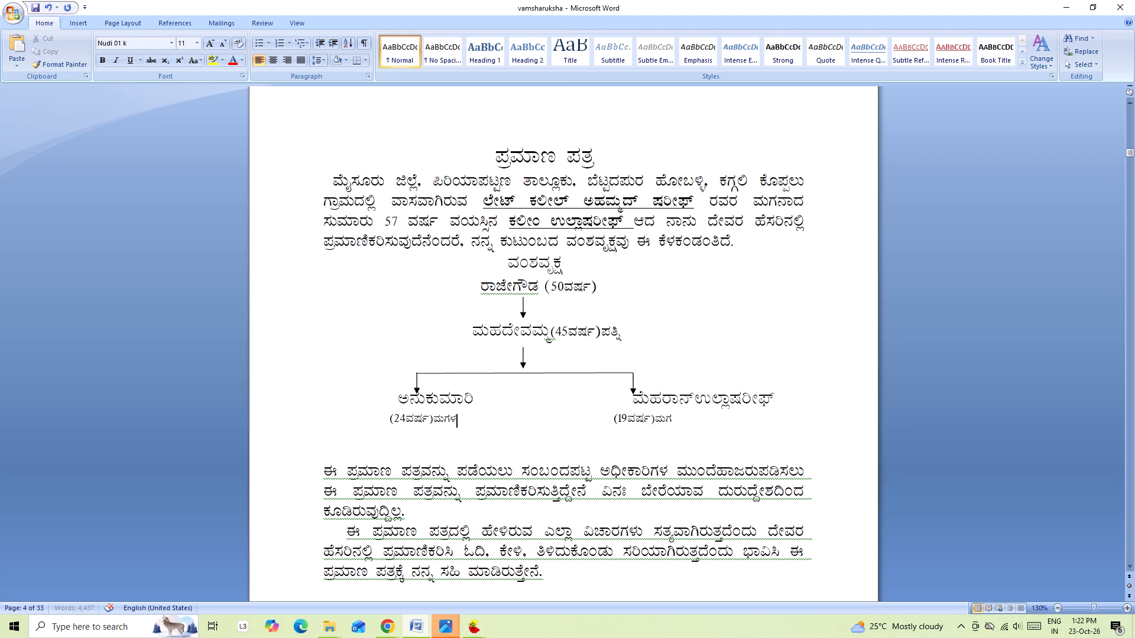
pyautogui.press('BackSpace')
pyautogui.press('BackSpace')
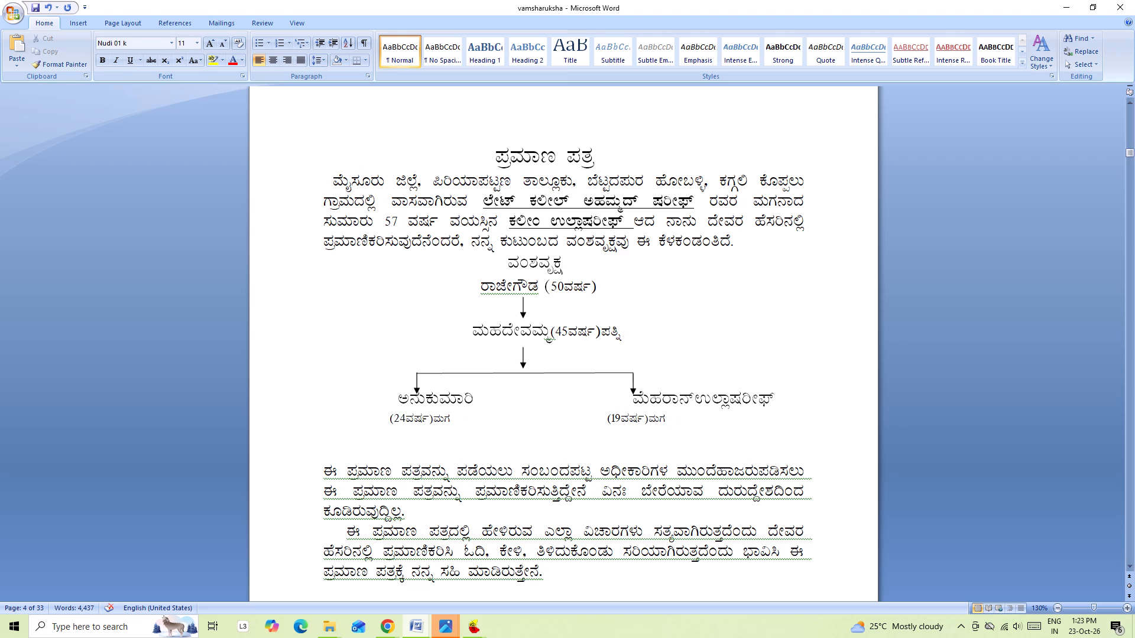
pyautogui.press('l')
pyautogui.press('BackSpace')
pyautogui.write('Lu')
# Replace the old second child's name with the new Kannada name and initials, separated by a period instead of a space.
pyautogui.moveTo(624, 399); pyautogui.dragTo(688, 405)
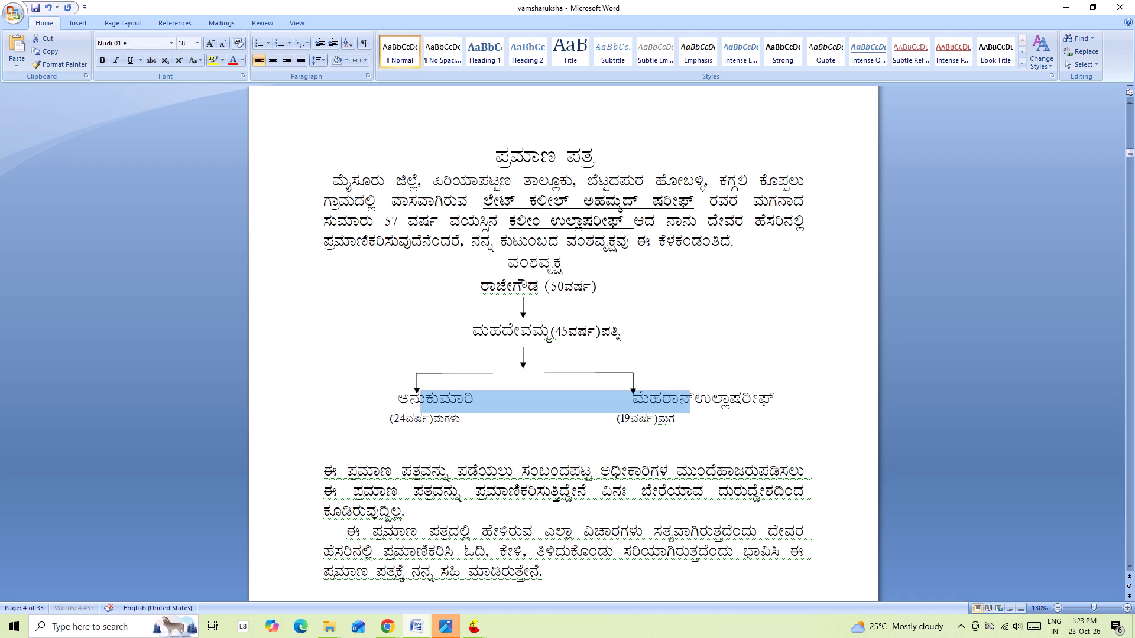
pyautogui.click(746, 441)
pyautogui.moveTo(777, 403); pyautogui.dragTo(646, 401)
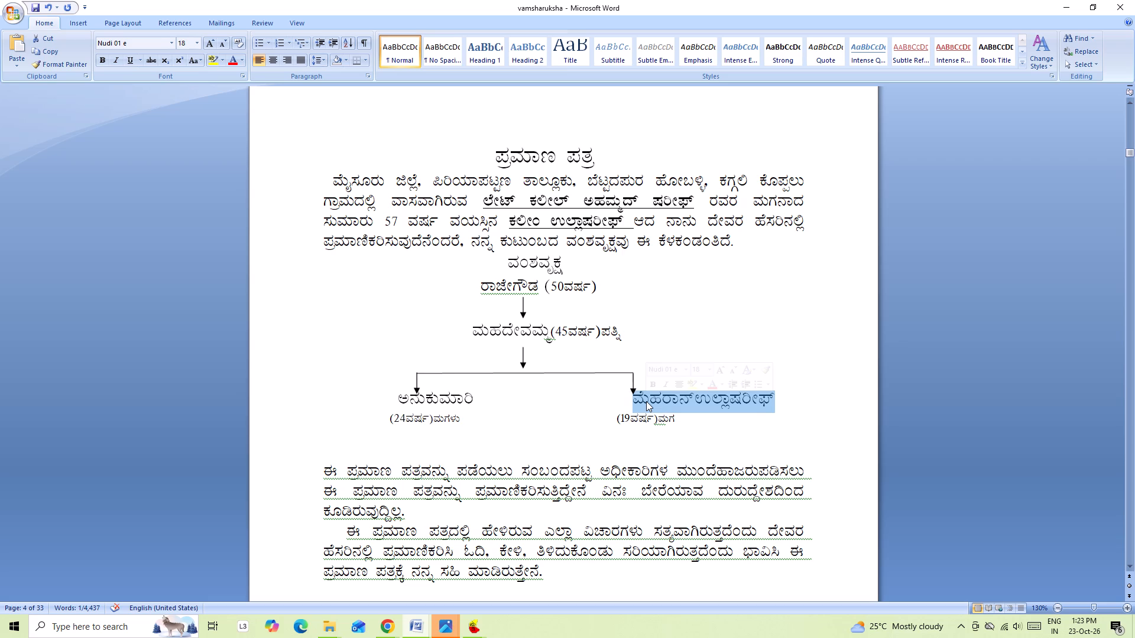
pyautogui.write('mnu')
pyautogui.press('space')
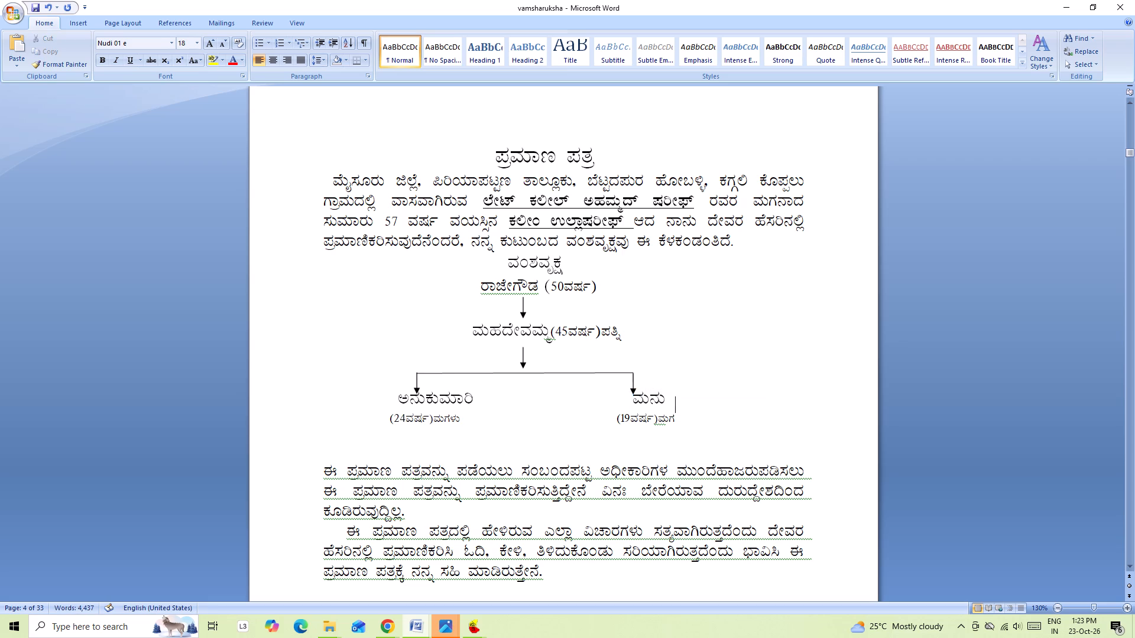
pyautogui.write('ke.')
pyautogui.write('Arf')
pyautogui.click(672, 401)
pyautogui.press('BackSpace')
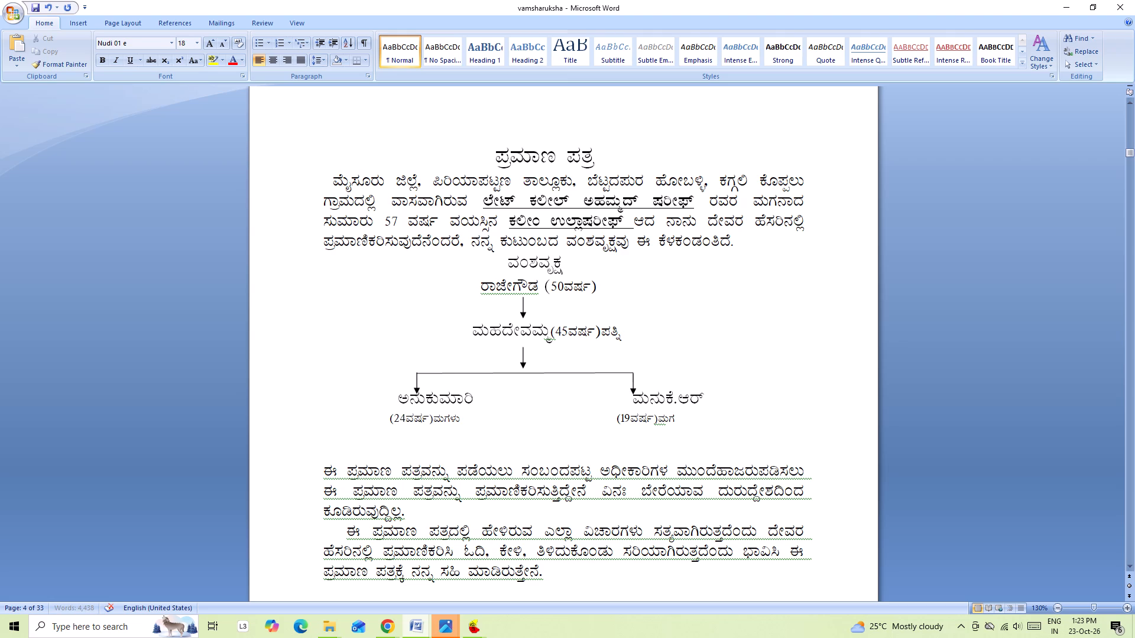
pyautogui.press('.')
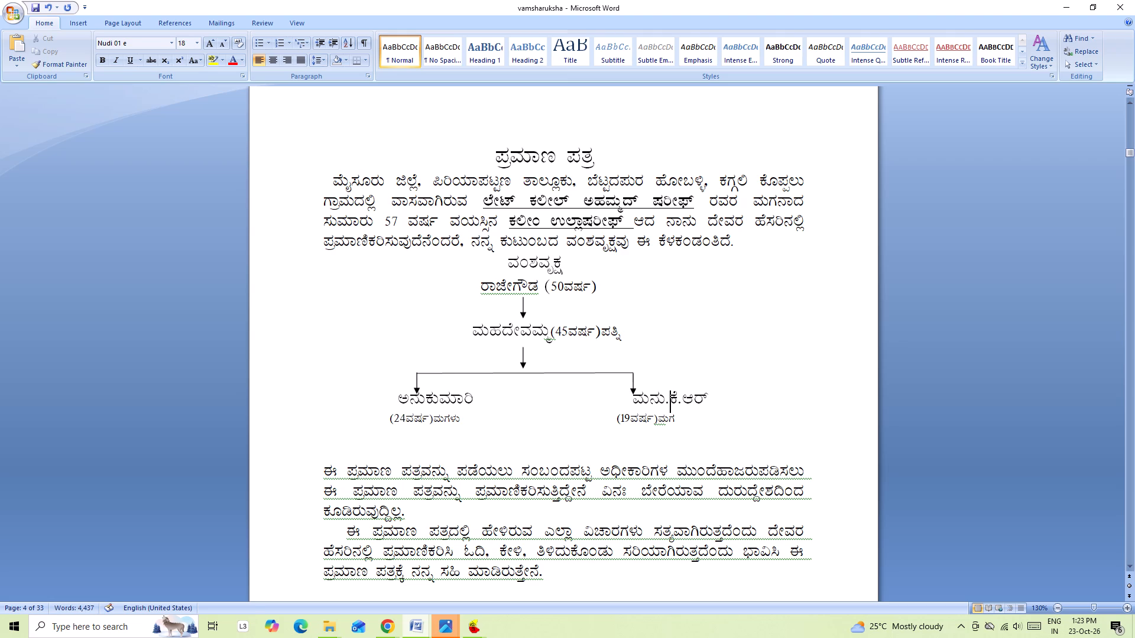
# Remove four spaces before the second child's name to center it beneath the second branch arrow.
pyautogui.click(635, 397)
pyautogui.press('BackSpace')
pyautogui.press('BackSpace')
pyautogui.press('BackSpace')
pyautogui.press('BackSpace')
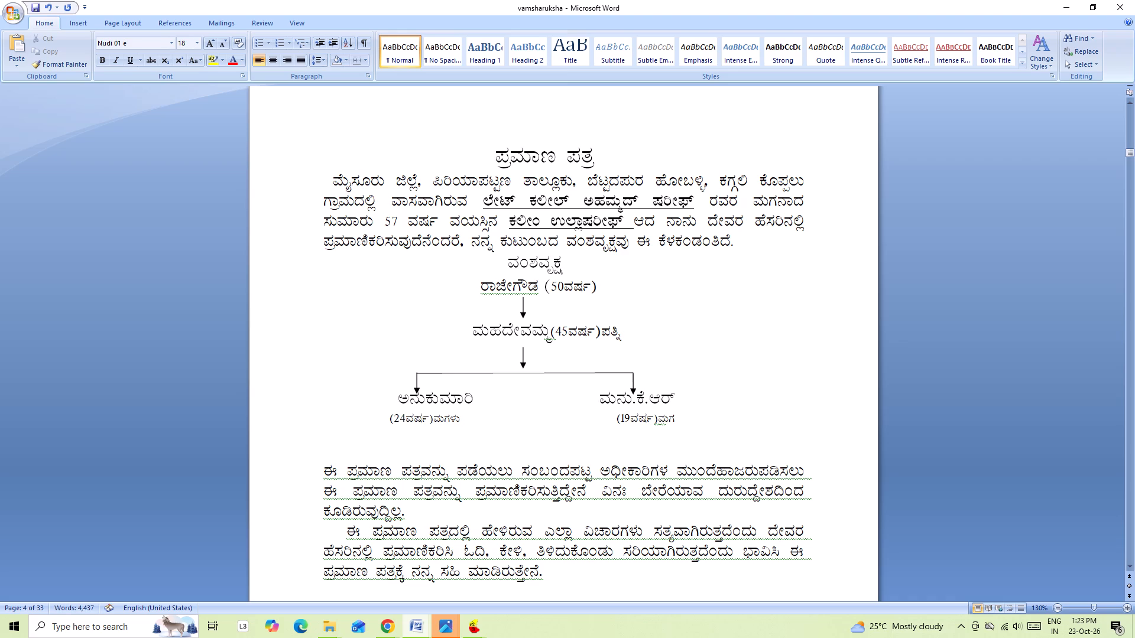
# Set the second child's age to 22ವರ್ಷ.
pyautogui.moveTo(629, 422); pyautogui.dragTo(622, 421)
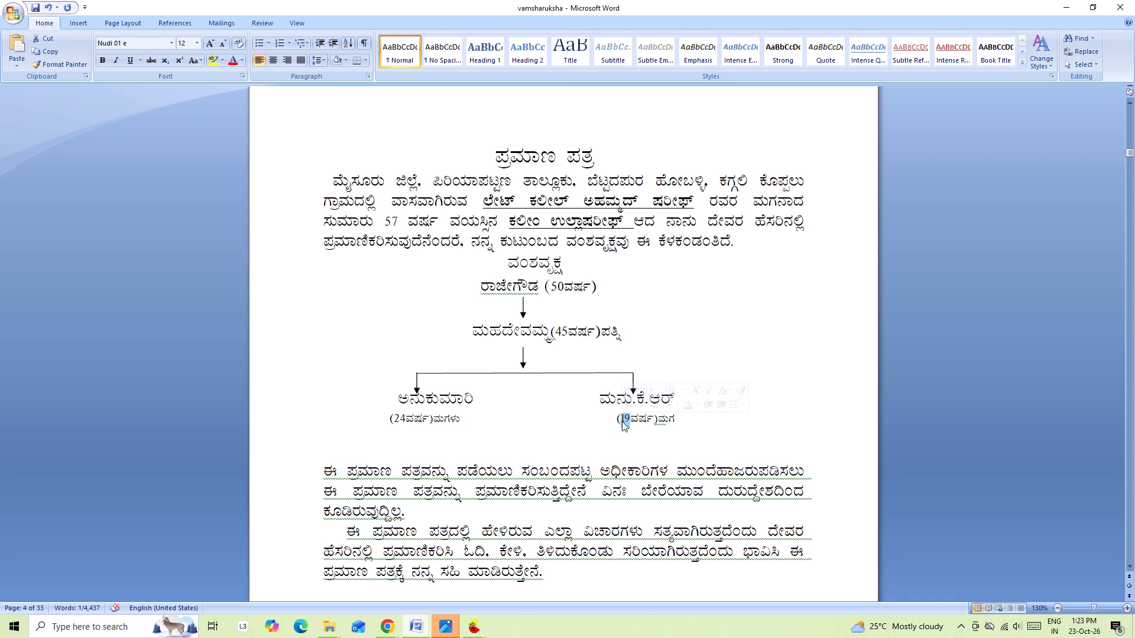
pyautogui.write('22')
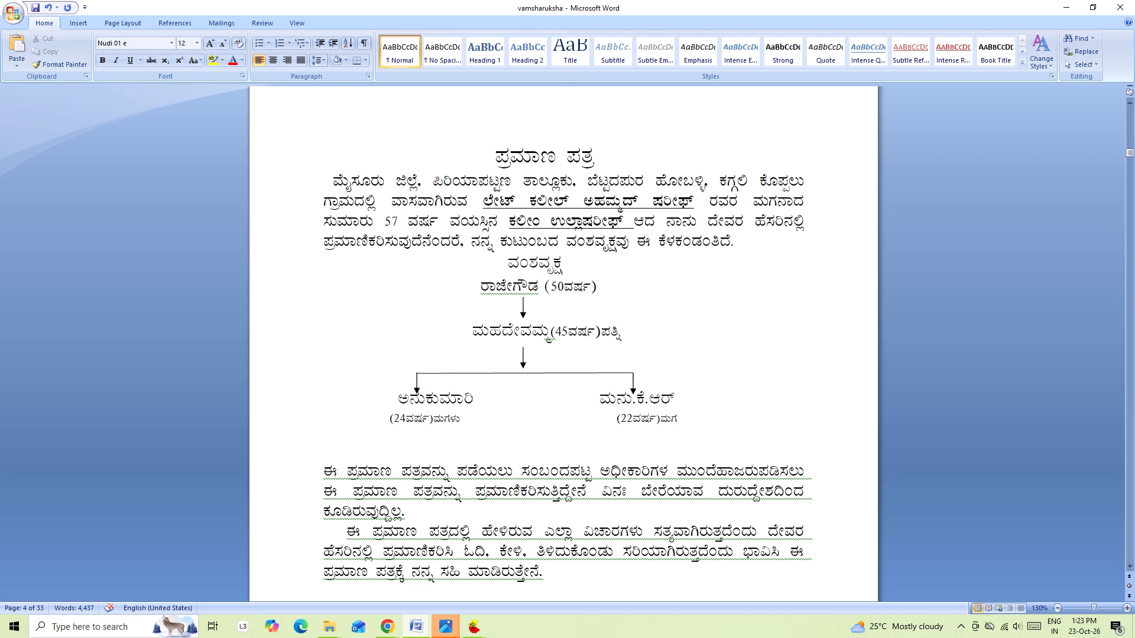
# Change the certificate date on the ದಿನಾಂಕ line to 23/10/2026.
pyautogui.scroll(-5, 523, 416)
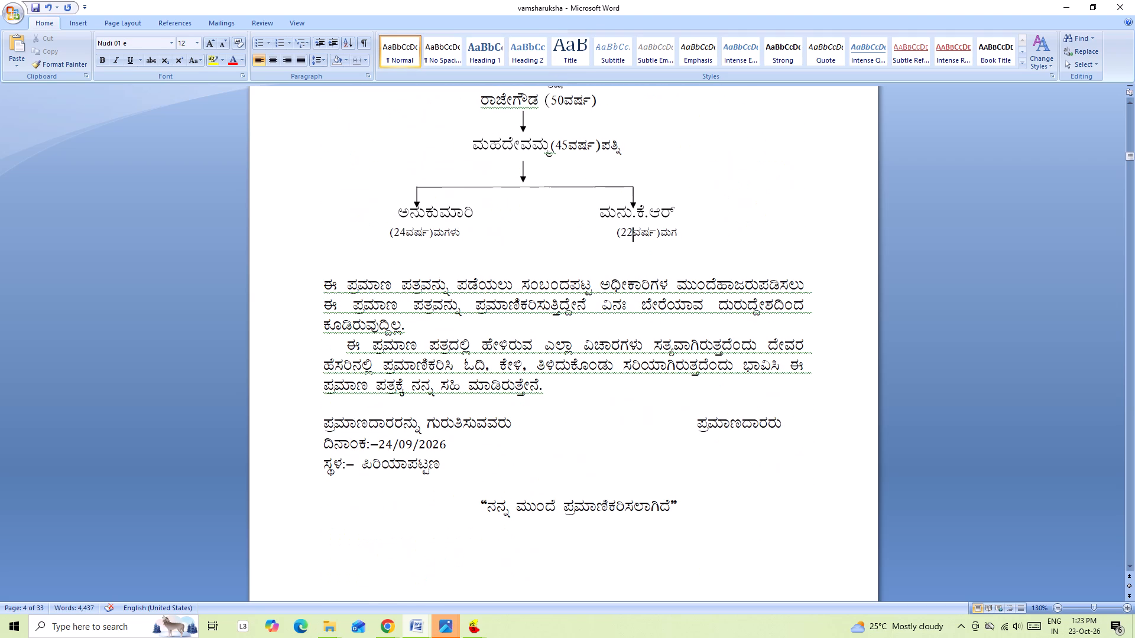
pyautogui.moveTo(393, 445); pyautogui.dragTo(380, 445)
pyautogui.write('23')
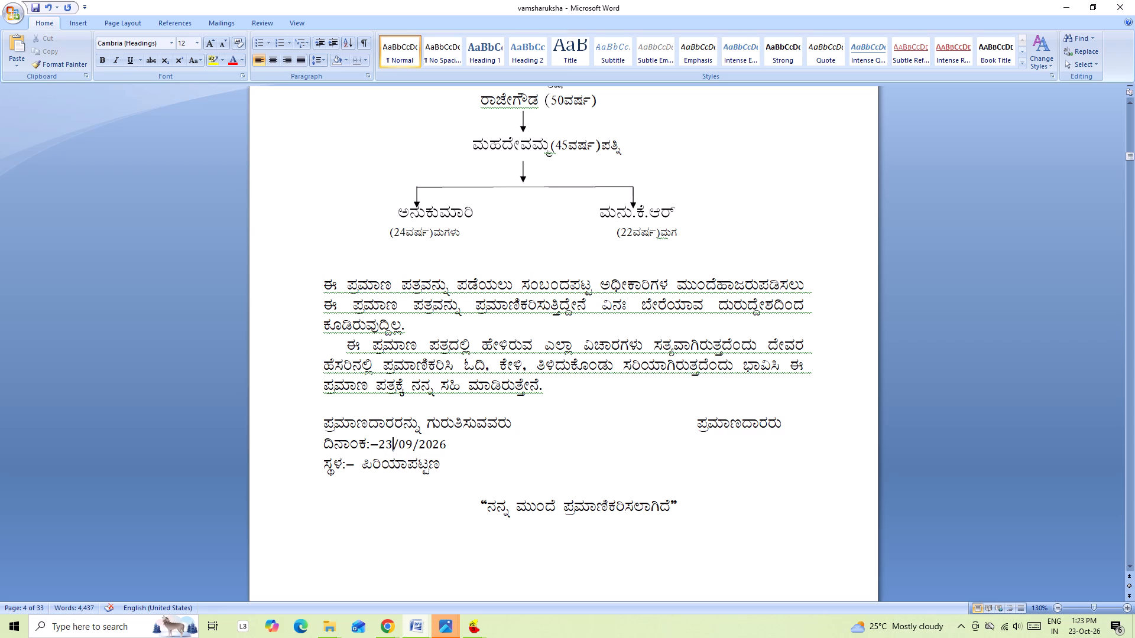
pyautogui.moveTo(412, 446); pyautogui.dragTo(398, 446)
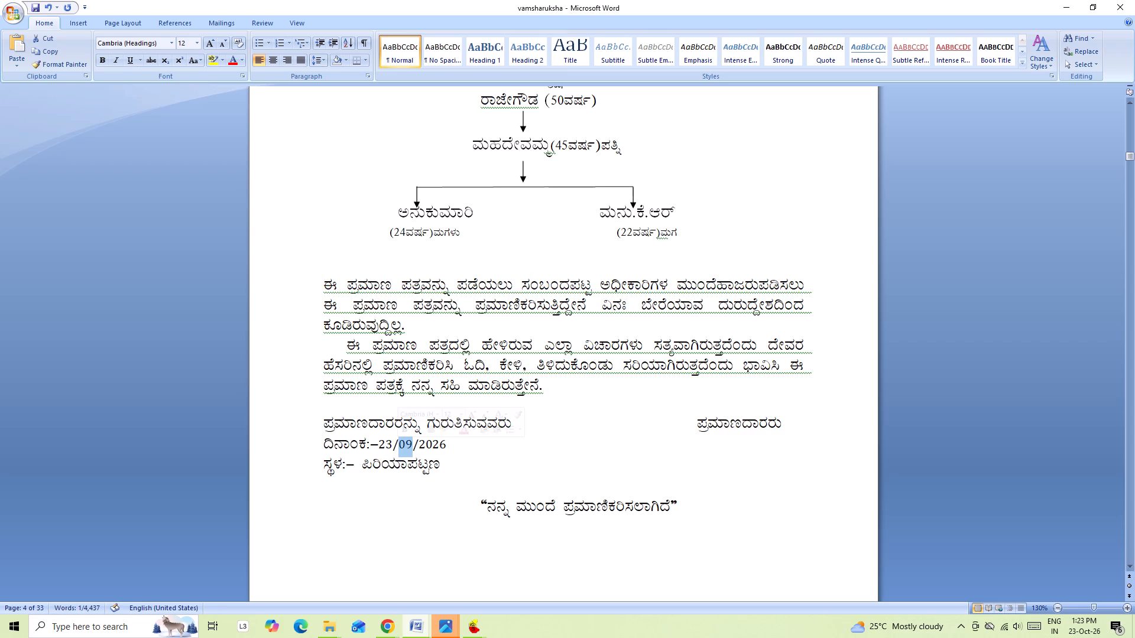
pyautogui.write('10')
pyautogui.scroll(-5, 398, 446)
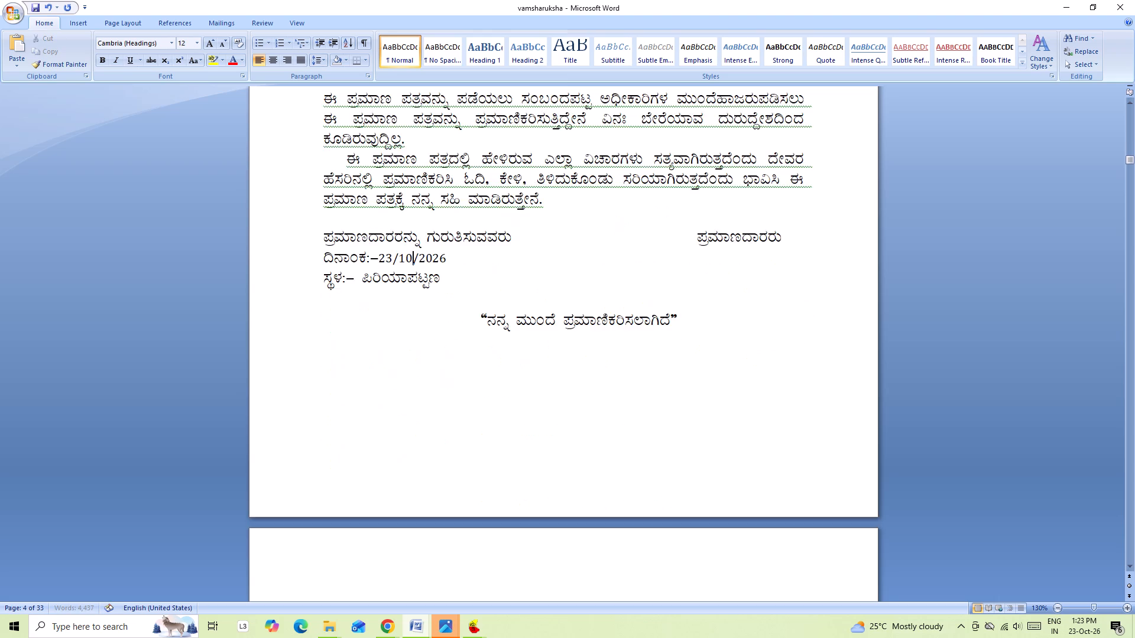
# Remove the bold and underline formatting from the father's name in the certificate's opening paragraph.
pyautogui.scroll(13, 398, 446)
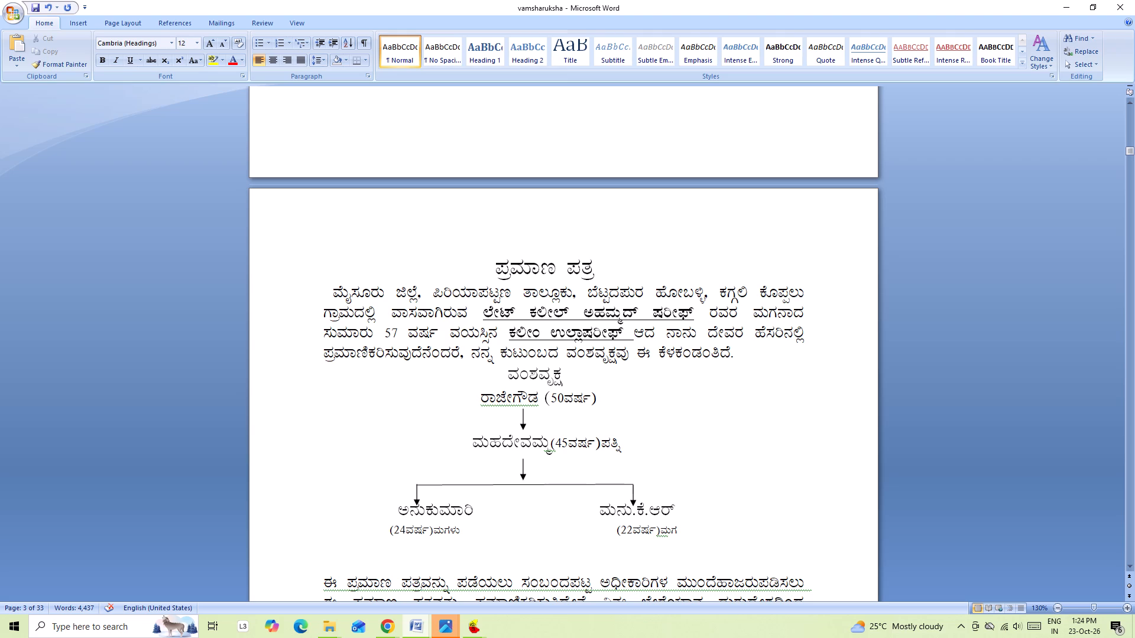
pyautogui.moveTo(484, 313); pyautogui.dragTo(677, 317)
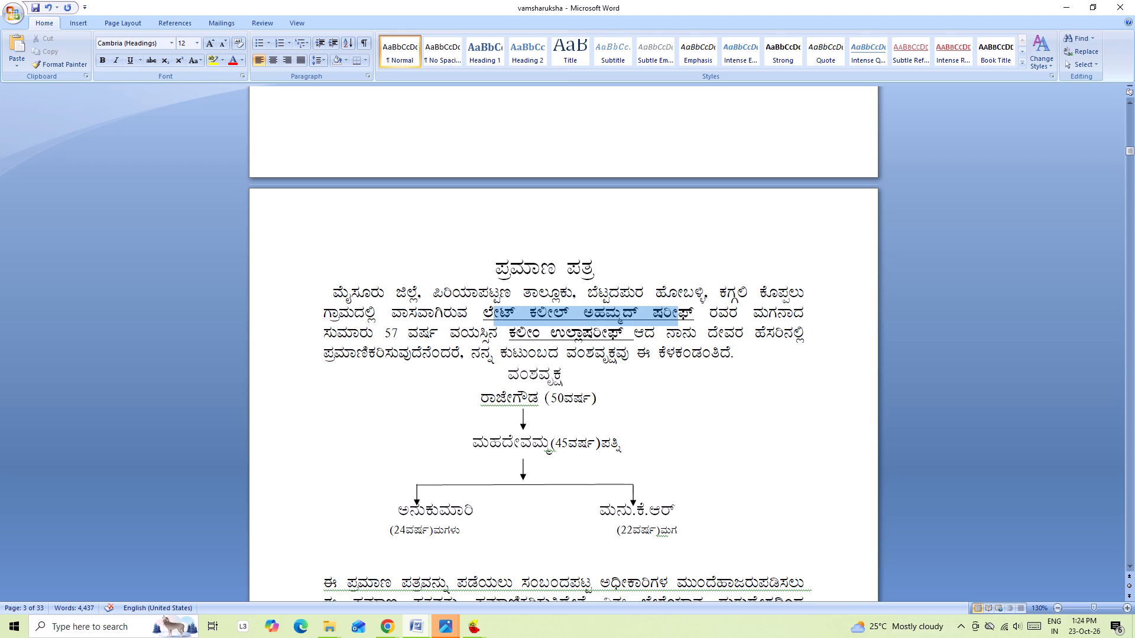
pyautogui.moveTo(677, 317); pyautogui.dragTo(693, 320)
pyautogui.click(712, 334)
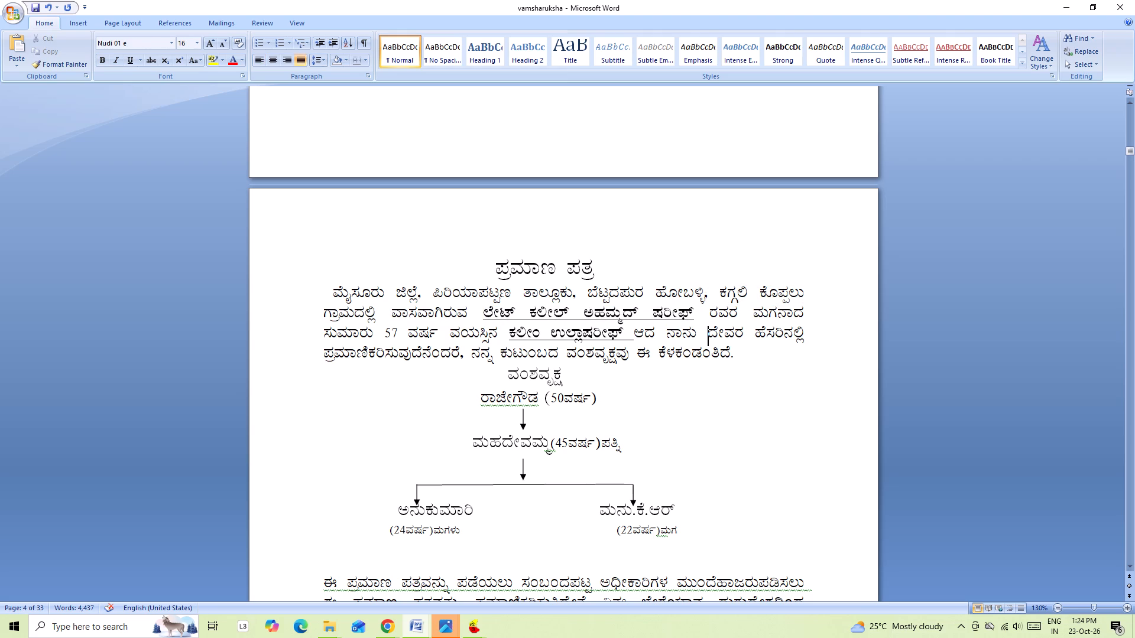
pyautogui.moveTo(699, 310); pyautogui.dragTo(528, 315)
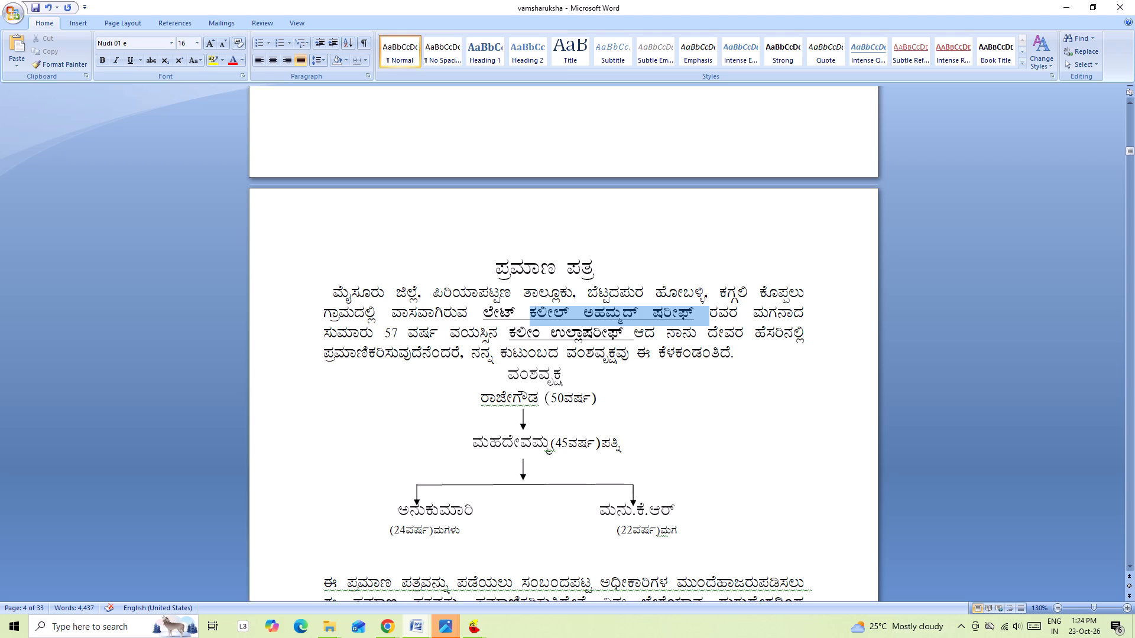
pyautogui.moveTo(528, 315); pyautogui.dragTo(482, 317)
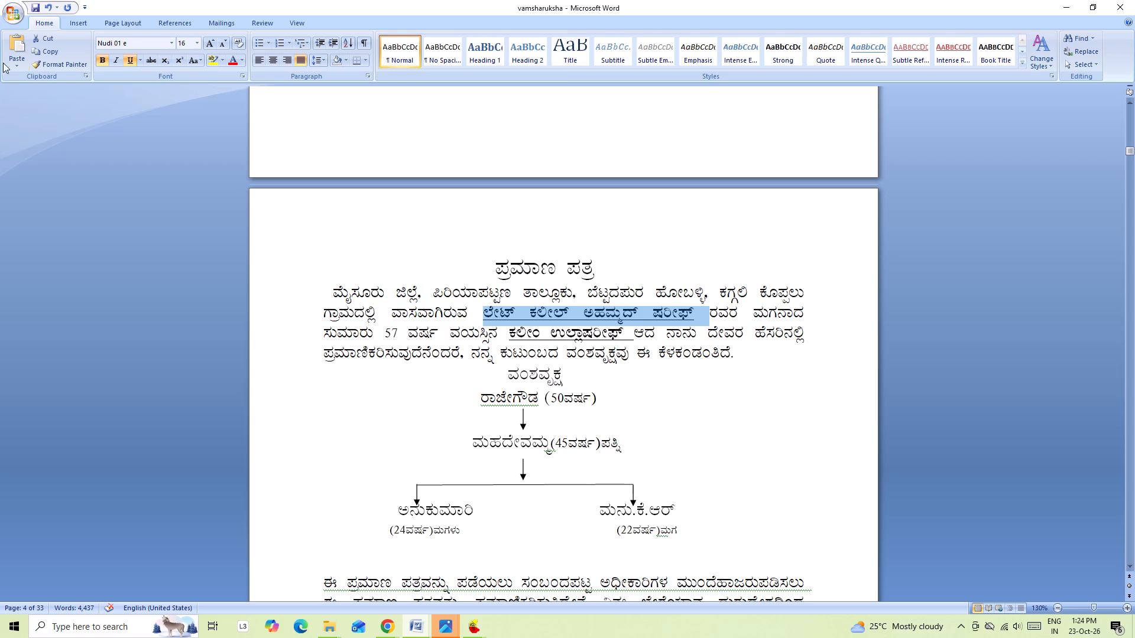
pyautogui.click(105, 60)
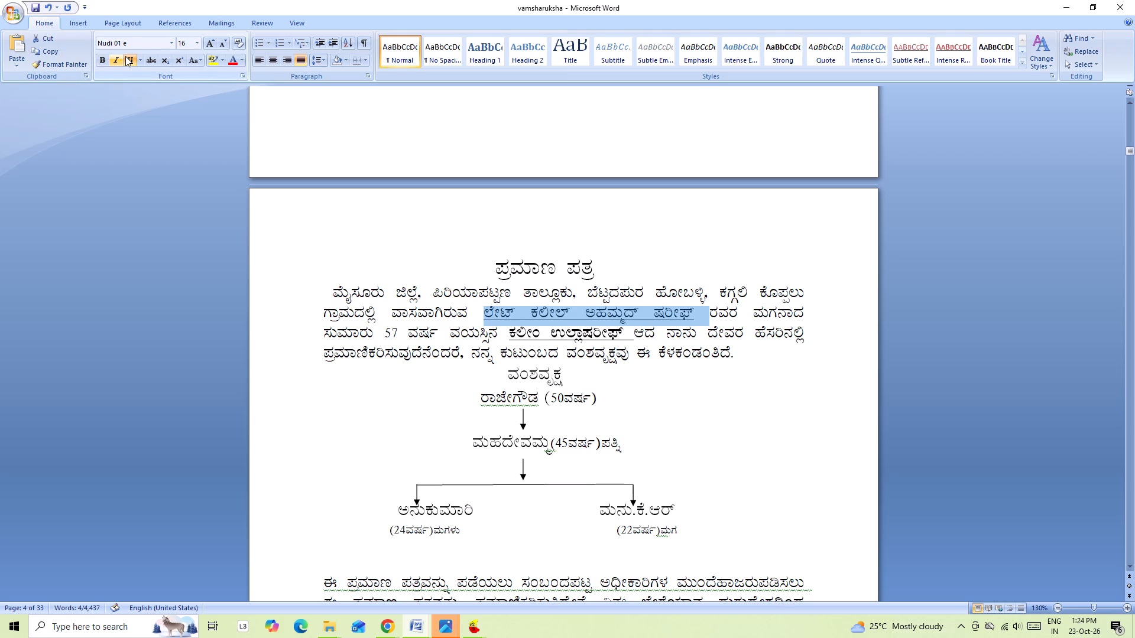
pyautogui.click(125, 56)
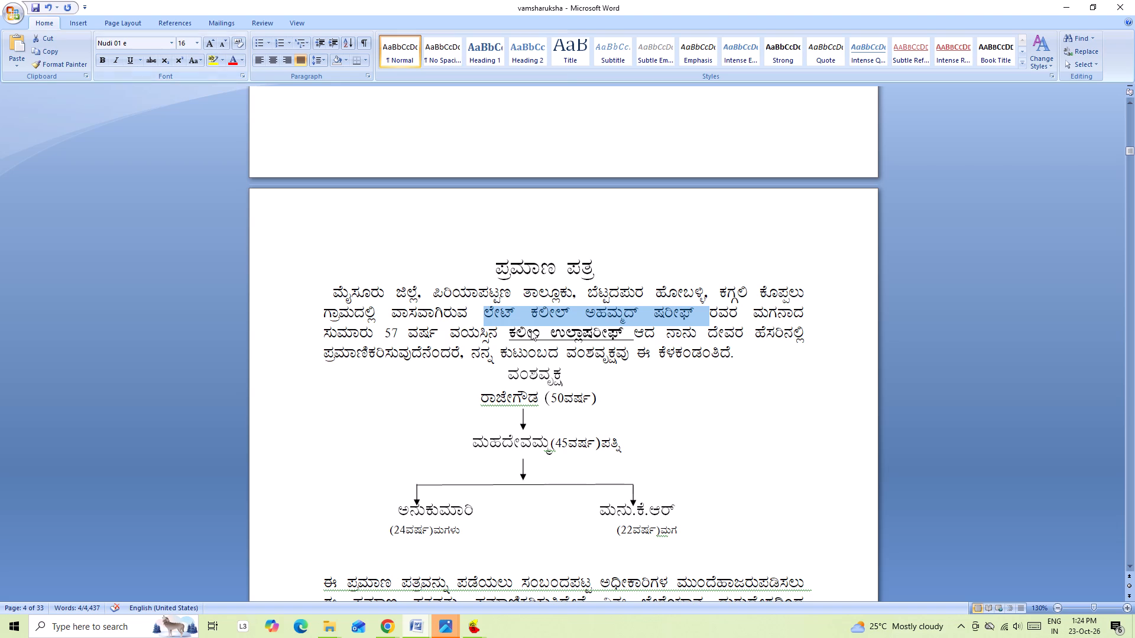
pyautogui.click(606, 394)
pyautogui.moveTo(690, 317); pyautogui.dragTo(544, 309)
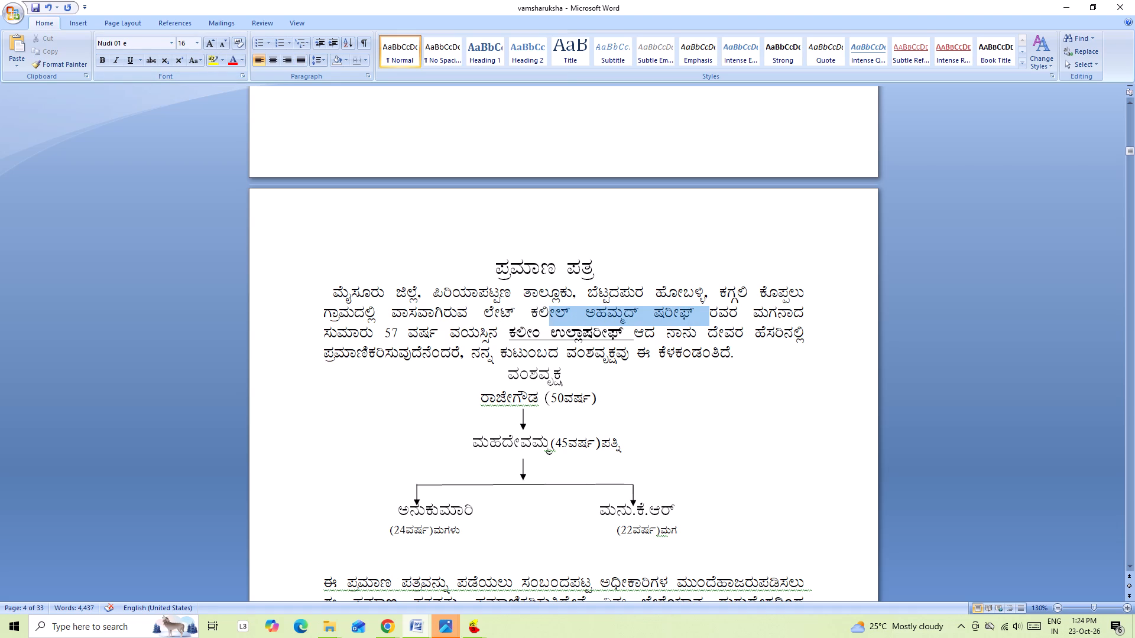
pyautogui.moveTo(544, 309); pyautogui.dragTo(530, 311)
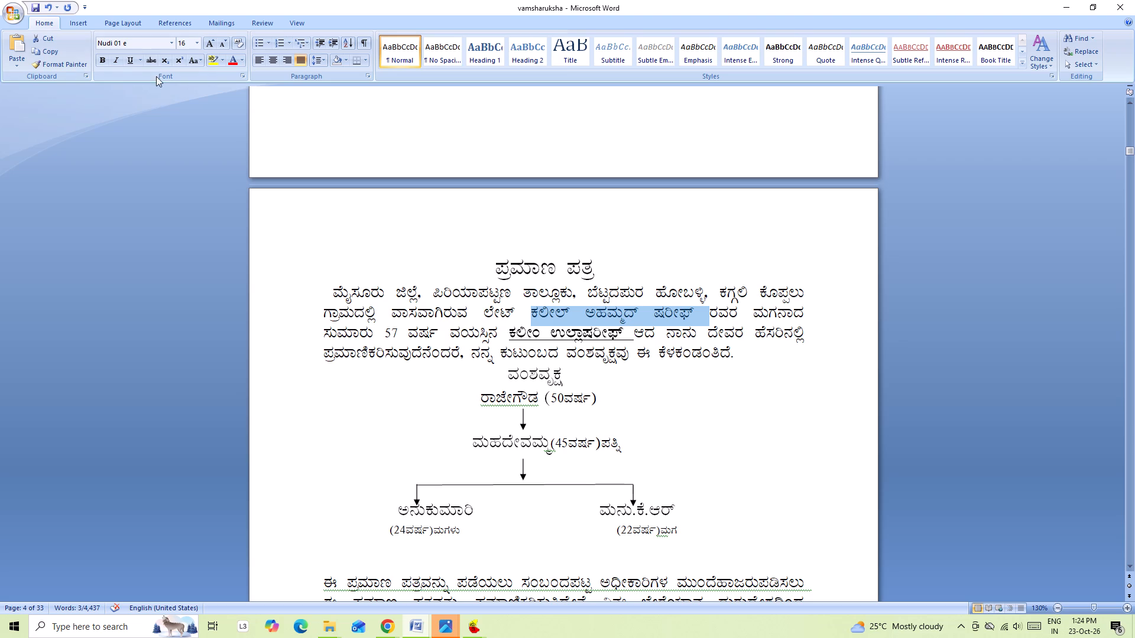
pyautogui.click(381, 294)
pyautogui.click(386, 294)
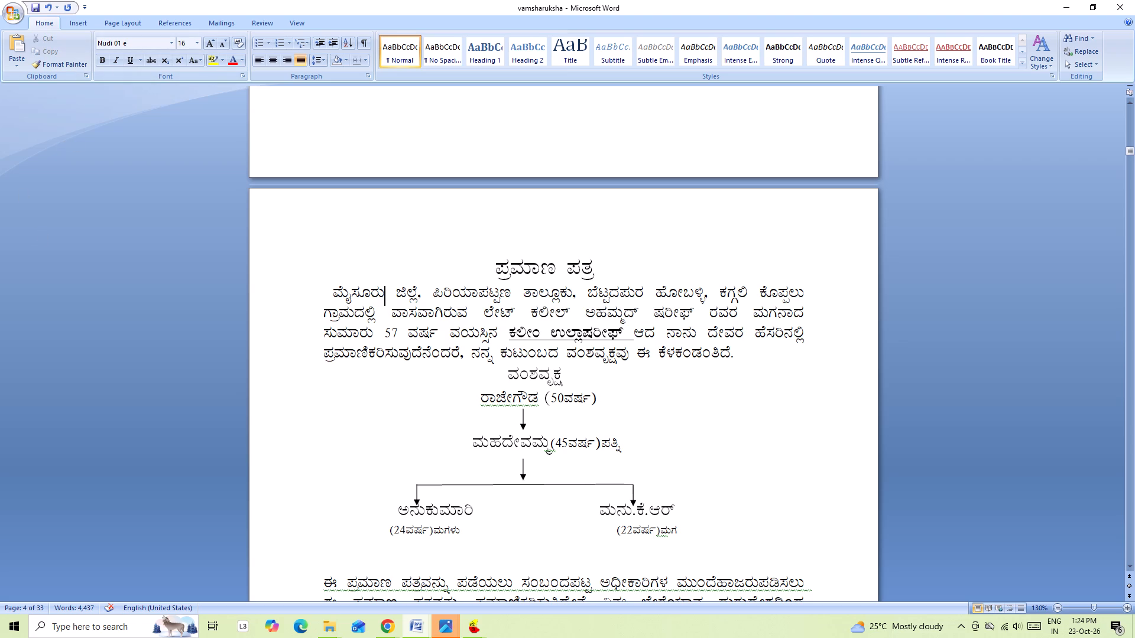
# Save the certificate document.
pyautogui.hotkey('ctrl', 's')
pyautogui.hotkey('ctrl', 's')
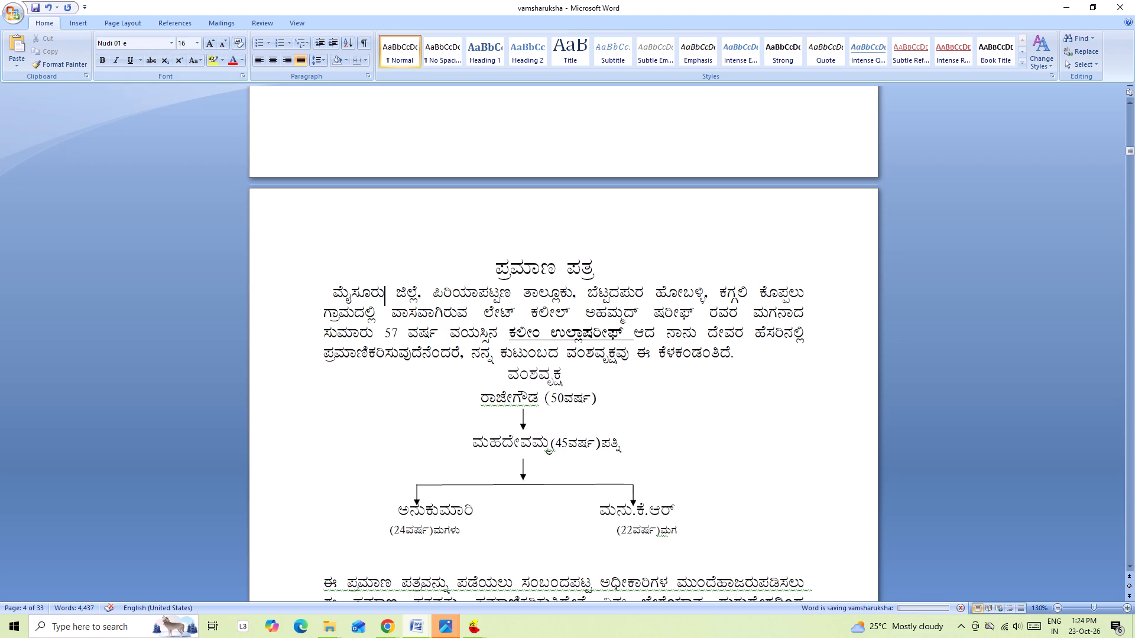
# Switch to the Bhoomi RTC page in Chrome and set the district to Mysore and the taluk to Periyapatana.
pyautogui.click(391, 621)
pyautogui.click(447, 585)
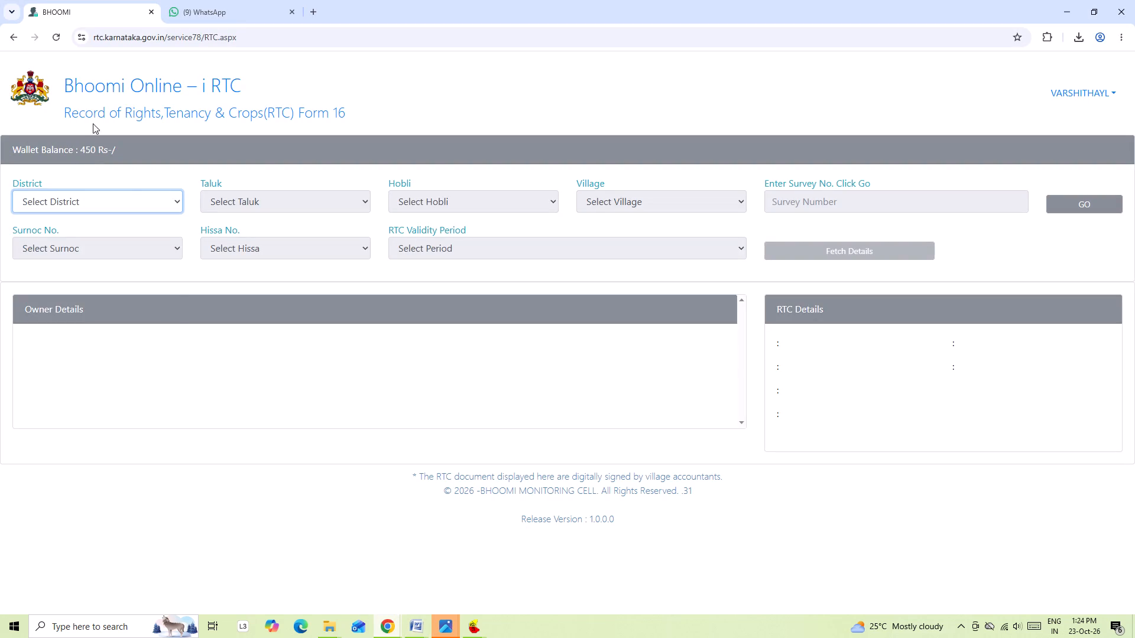
pyautogui.click(130, 198)
pyautogui.scroll(-3, 54, 482)
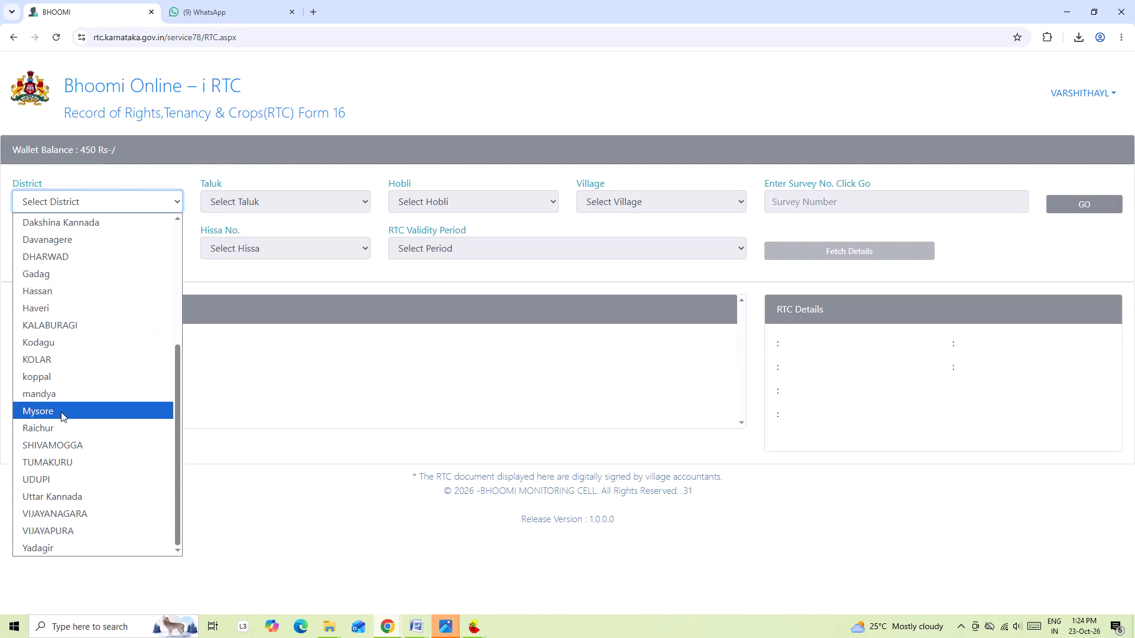
pyautogui.click(61, 409)
pyautogui.click(250, 201)
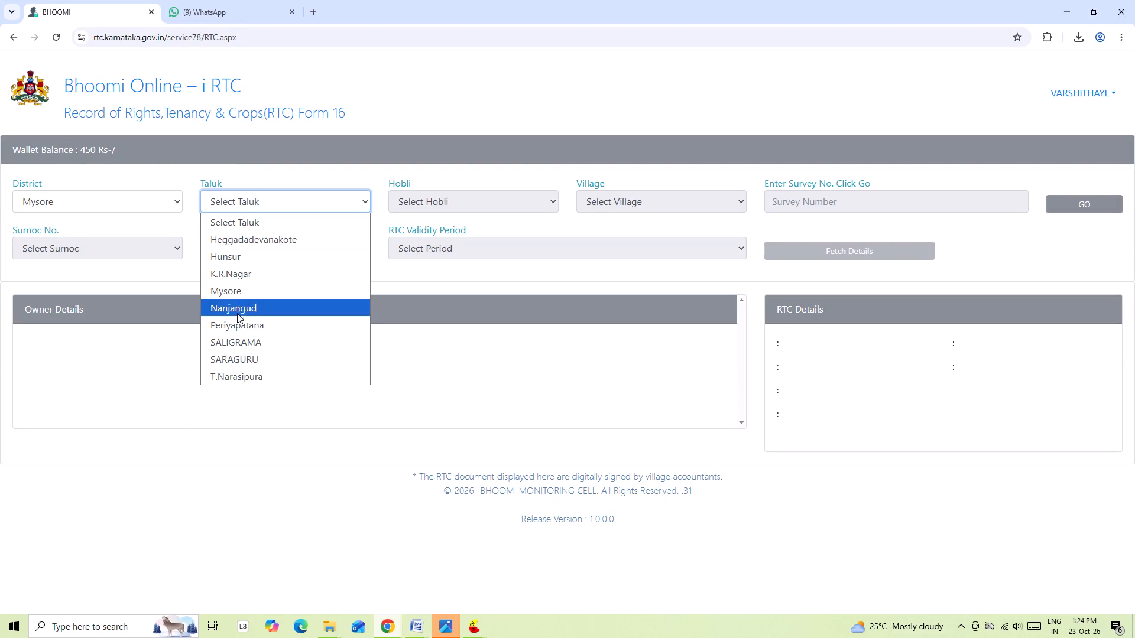
pyautogui.click(237, 318)
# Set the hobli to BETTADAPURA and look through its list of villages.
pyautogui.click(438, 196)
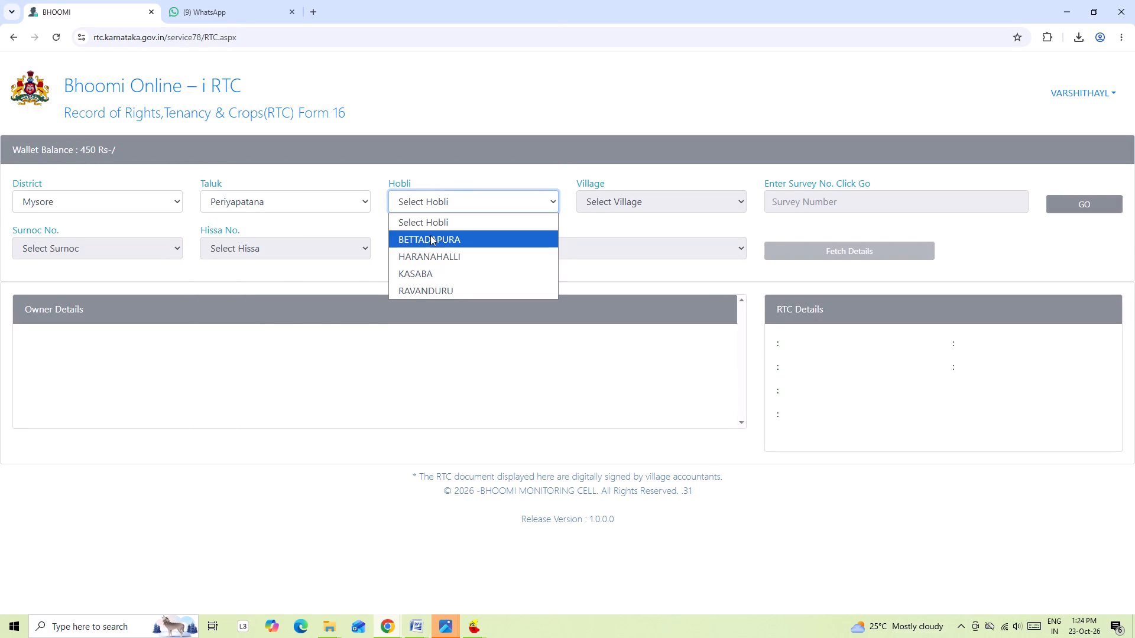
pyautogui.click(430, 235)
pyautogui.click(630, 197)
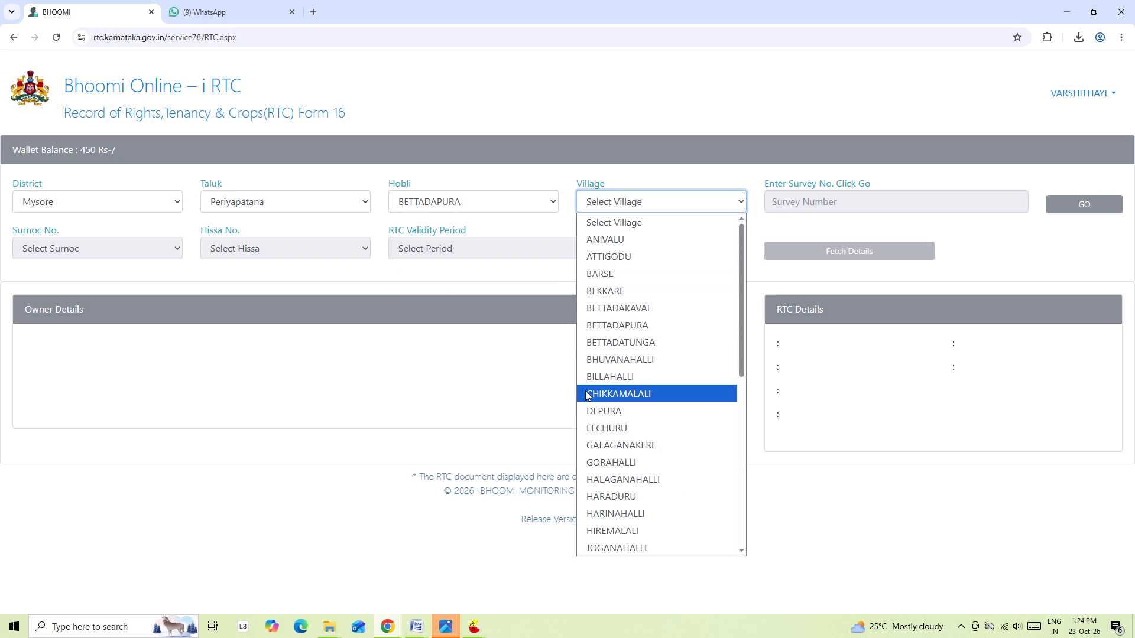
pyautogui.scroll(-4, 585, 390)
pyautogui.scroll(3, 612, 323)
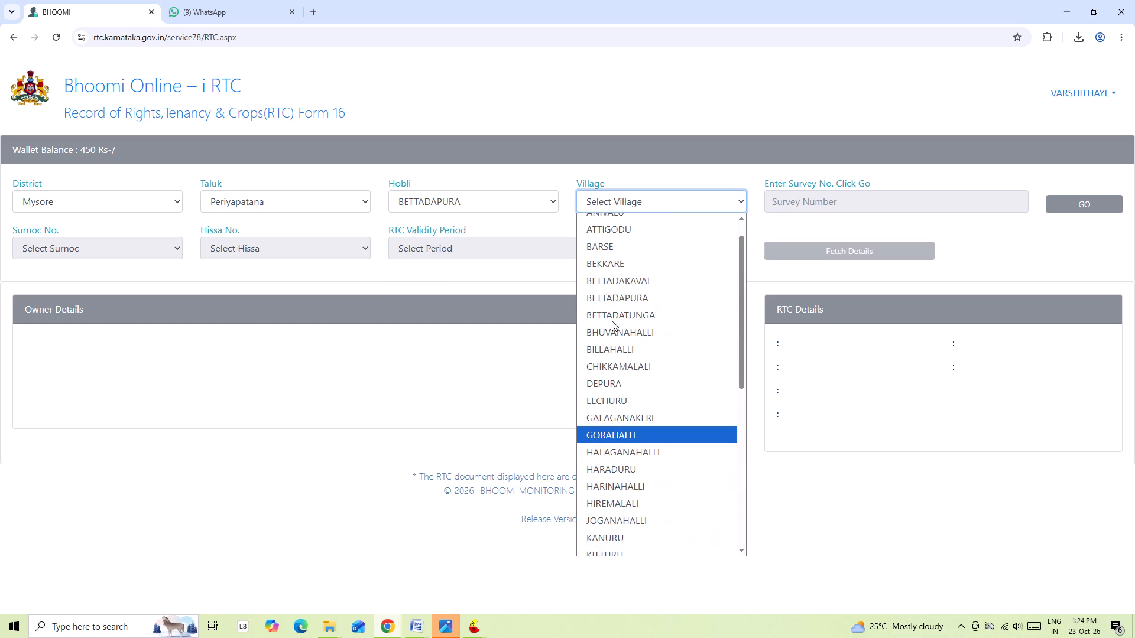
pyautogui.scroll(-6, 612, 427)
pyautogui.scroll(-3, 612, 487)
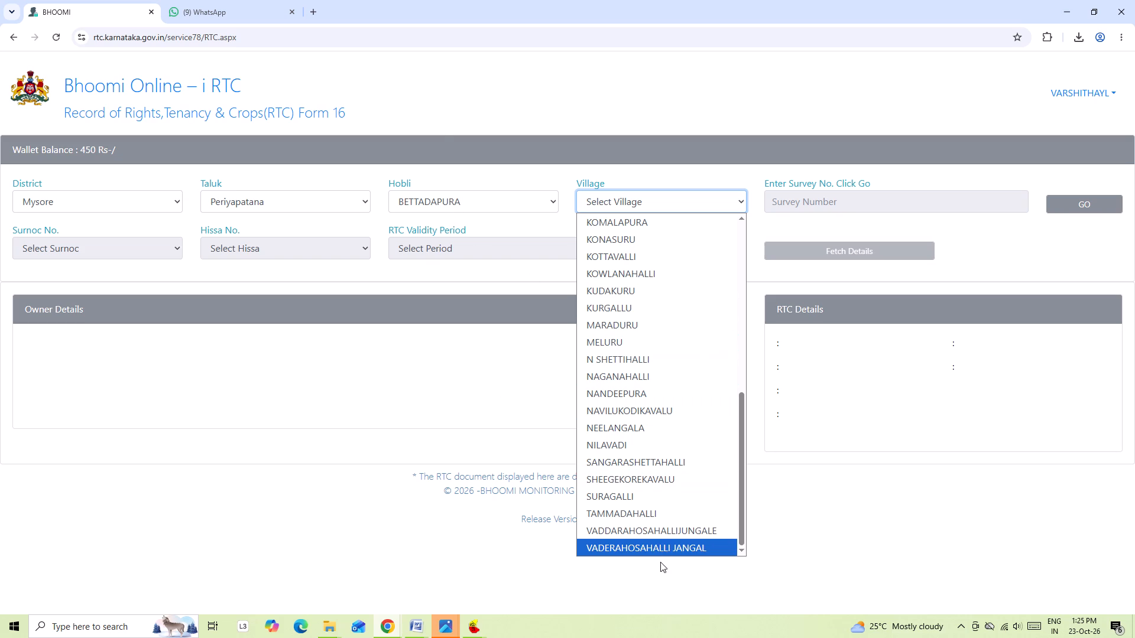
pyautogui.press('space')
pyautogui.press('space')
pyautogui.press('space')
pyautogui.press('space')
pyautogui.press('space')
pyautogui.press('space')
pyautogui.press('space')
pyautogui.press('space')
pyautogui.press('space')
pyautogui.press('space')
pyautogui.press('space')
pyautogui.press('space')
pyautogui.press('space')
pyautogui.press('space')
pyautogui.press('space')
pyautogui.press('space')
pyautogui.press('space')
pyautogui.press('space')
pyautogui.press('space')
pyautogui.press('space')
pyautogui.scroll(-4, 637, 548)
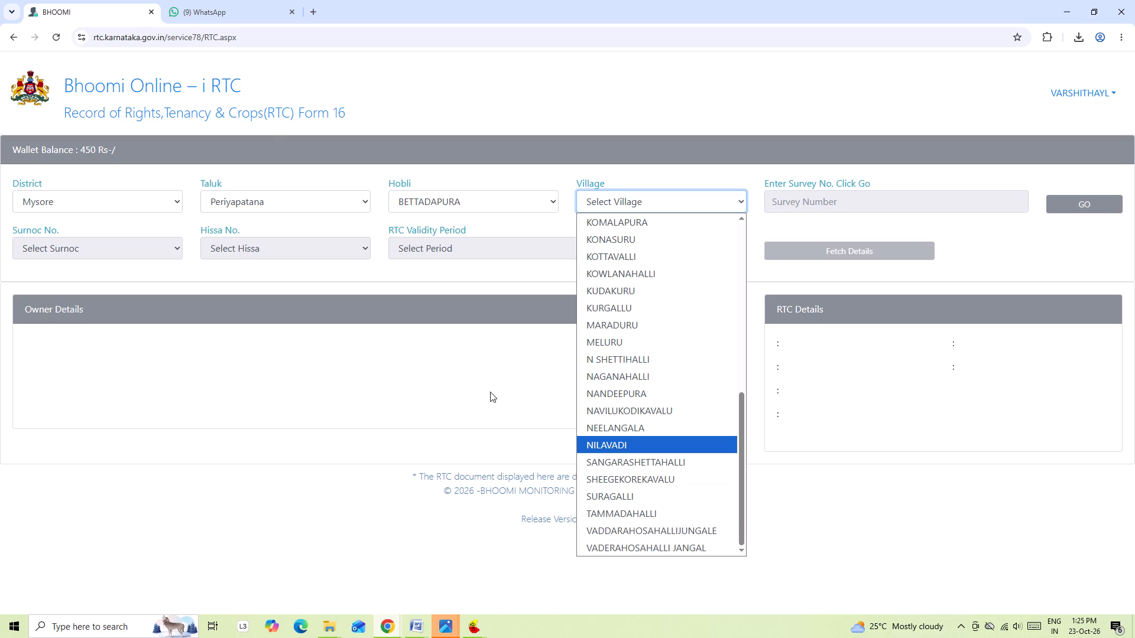
# Change the hobli to HARANAHALLI and choose VADDARABYALAKUPPE as the village.
pyautogui.click(451, 204)
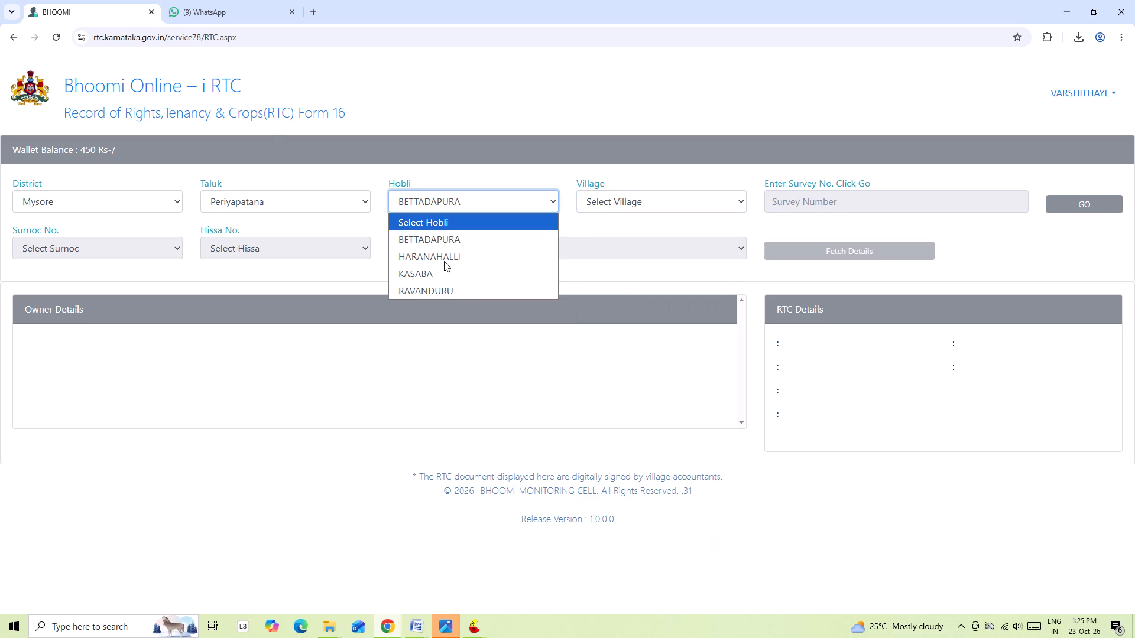
pyautogui.click(444, 261)
pyautogui.click(641, 206)
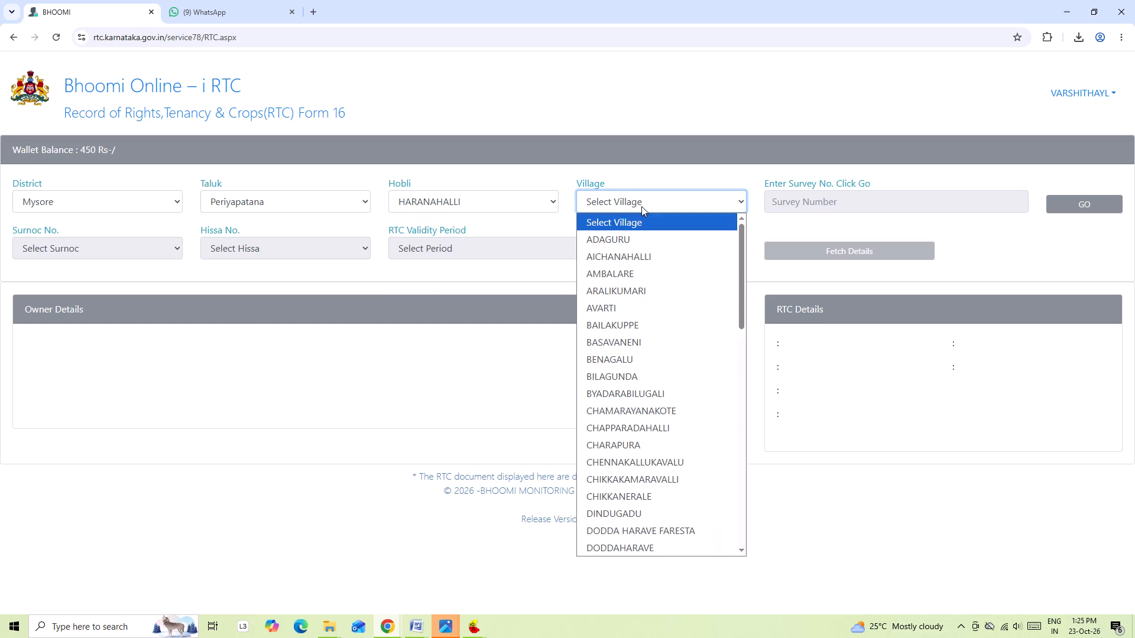
pyautogui.scroll(-10, 627, 502)
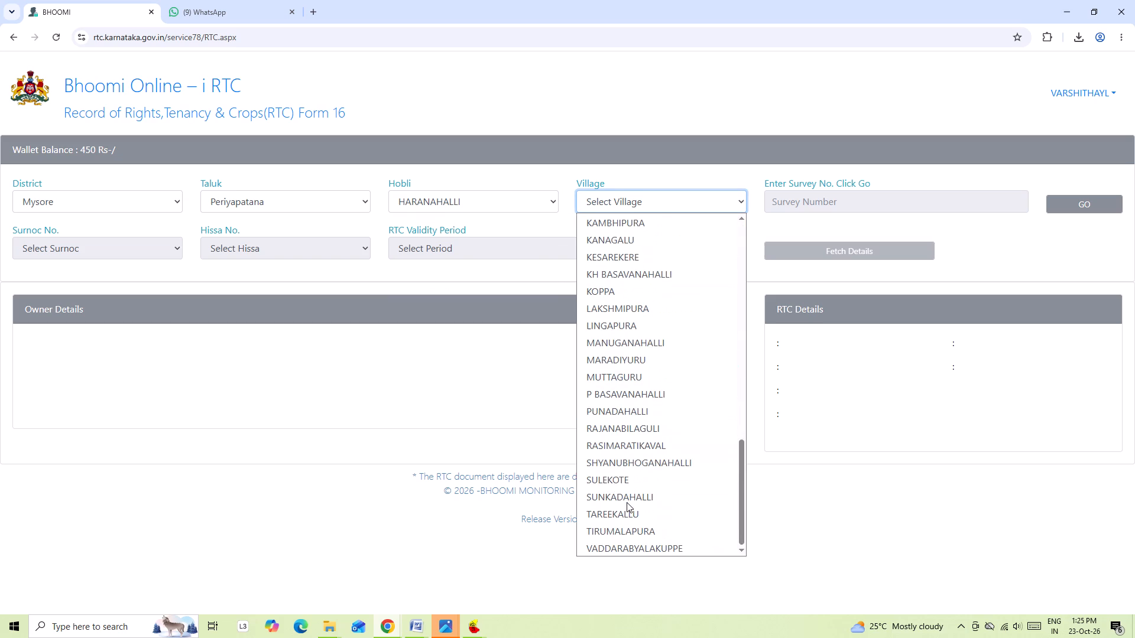
pyautogui.click(636, 548)
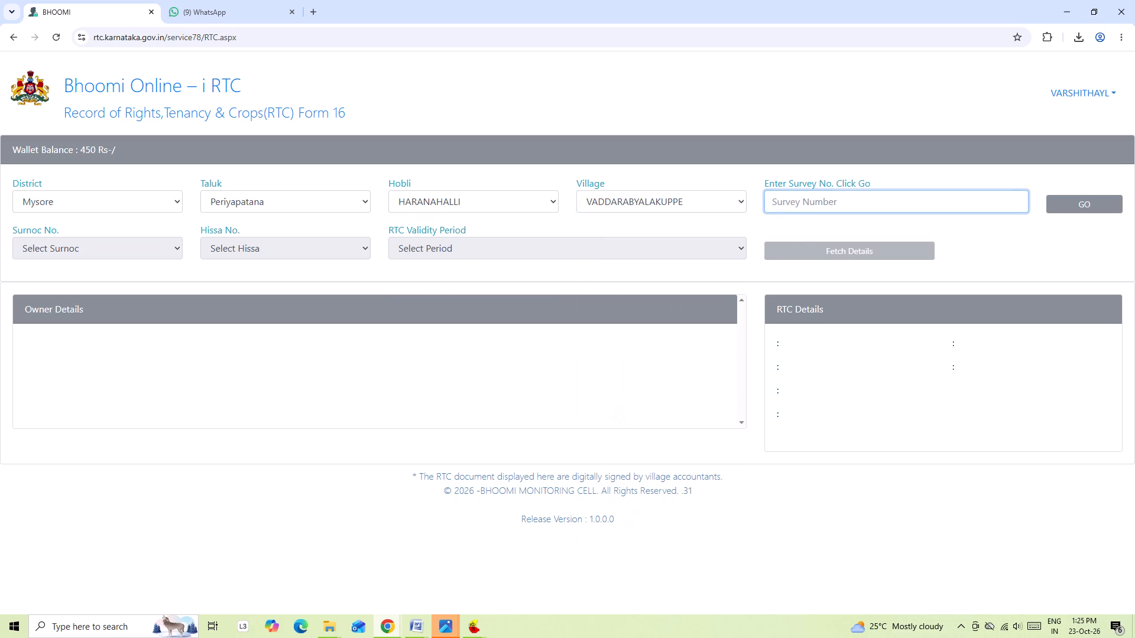
# Enter 16 as the survey number for the RTC lookup.
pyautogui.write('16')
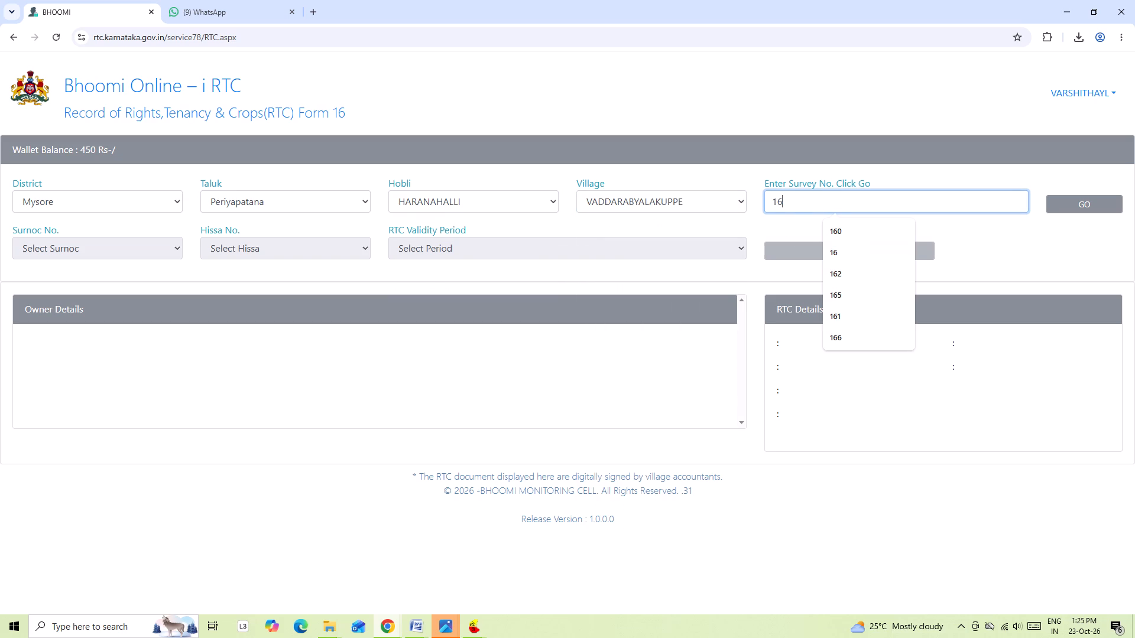
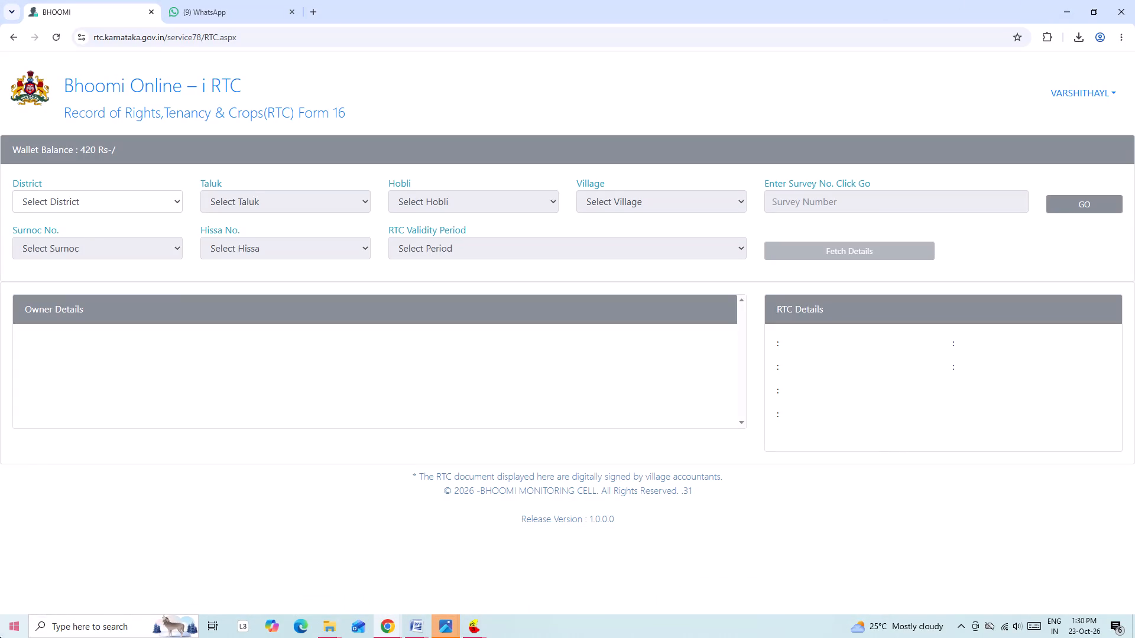
# Switch to the vamsharuksha document in Word and replace the late father's name in the certificate's opening paragraph with the new Kannada name.
pyautogui.click(420, 632)
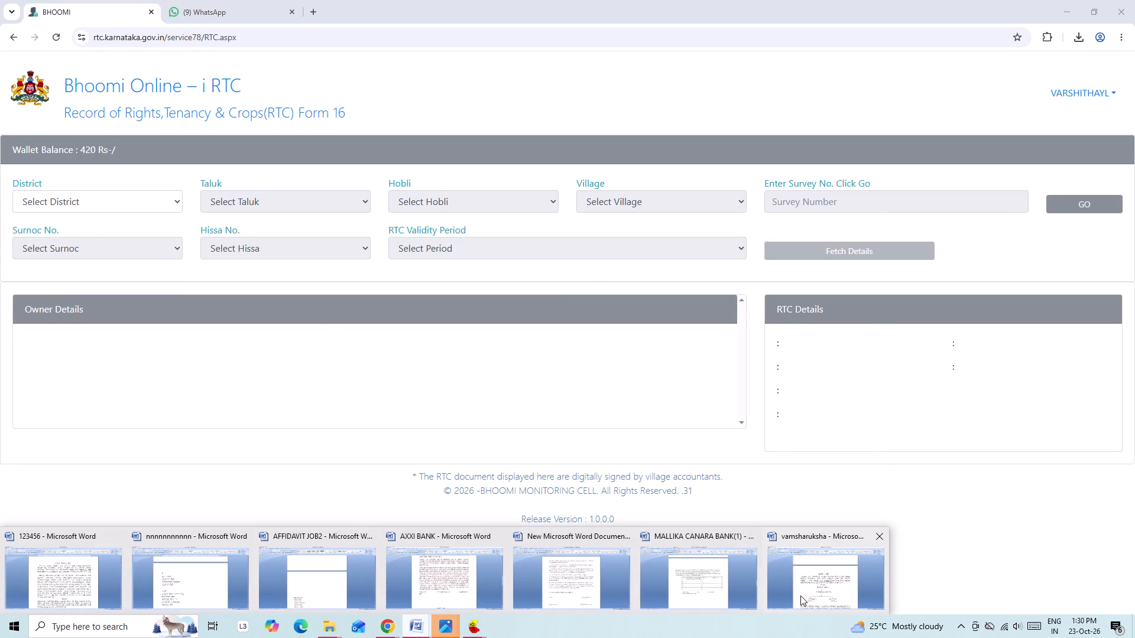
pyautogui.click(825, 585)
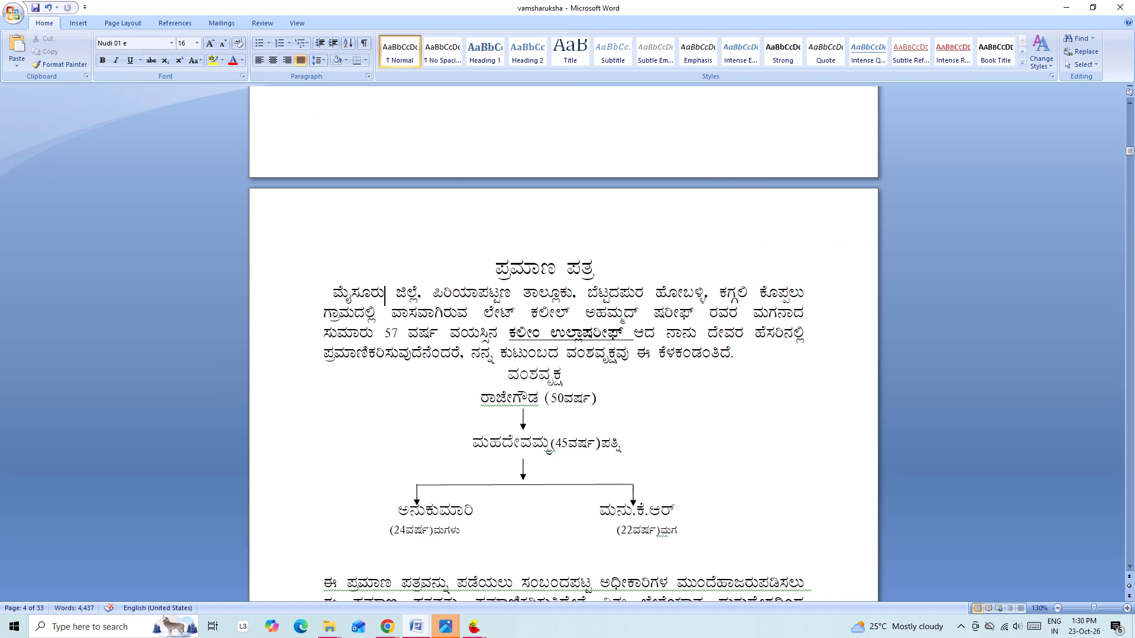
pyautogui.scroll(-4, 578, 447)
pyautogui.scroll(2, 578, 447)
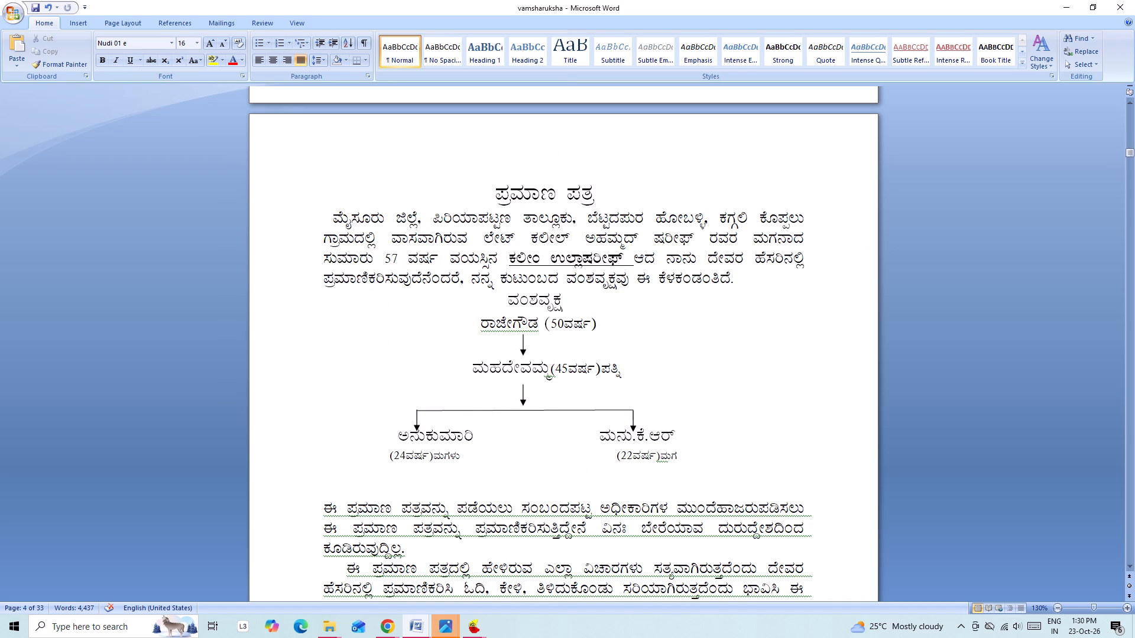
pyautogui.moveTo(693, 243); pyautogui.dragTo(546, 246)
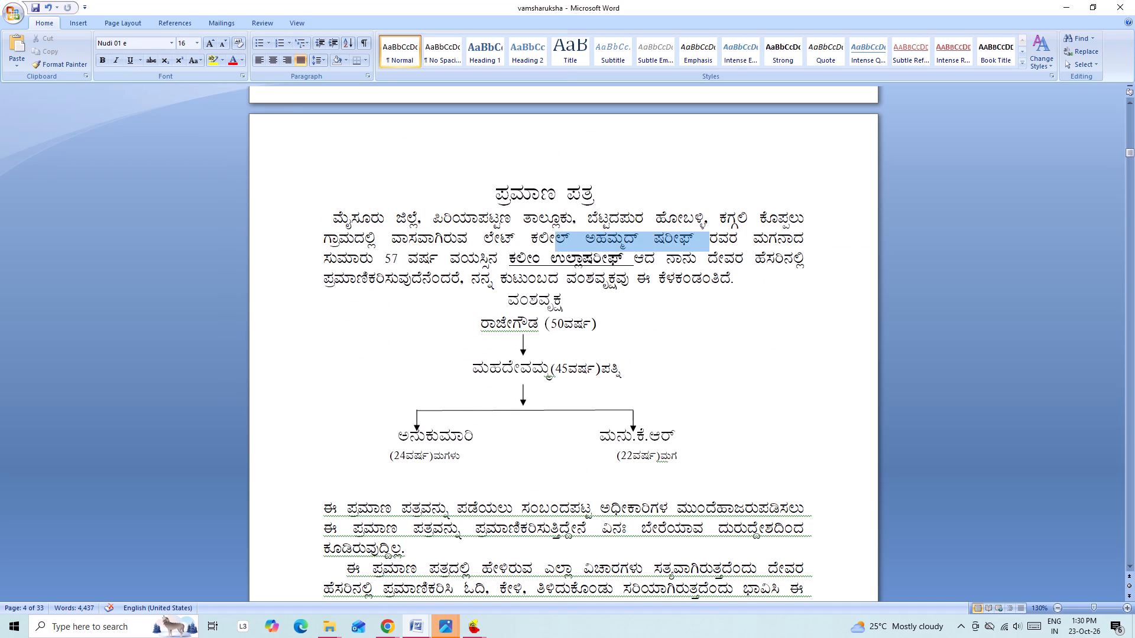
pyautogui.moveTo(546, 246); pyautogui.dragTo(524, 246)
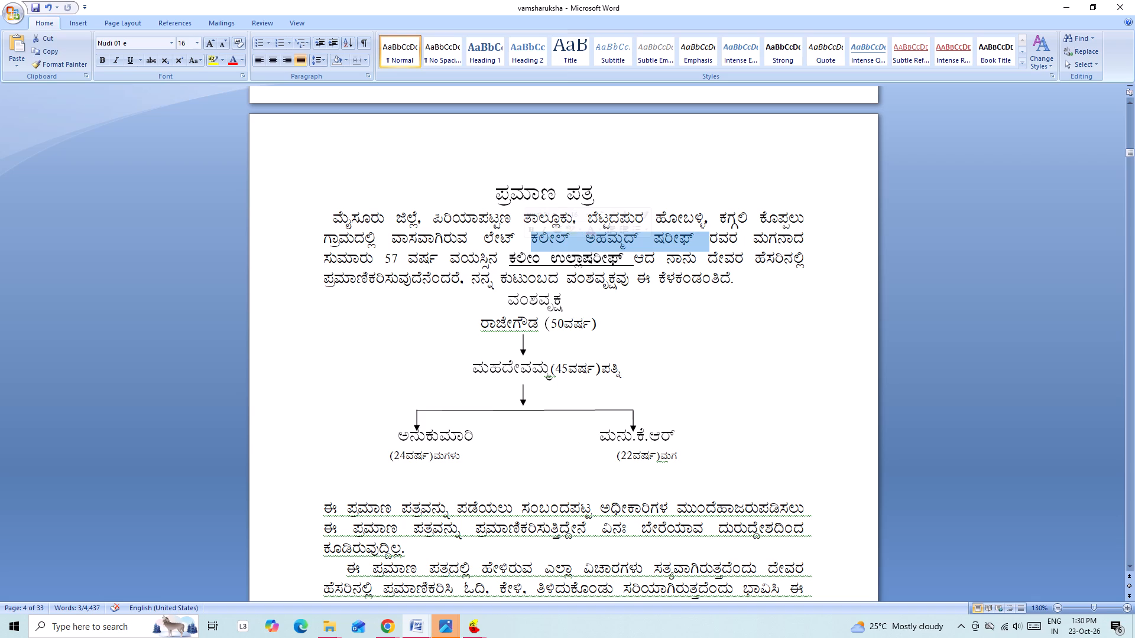
pyautogui.press('r')
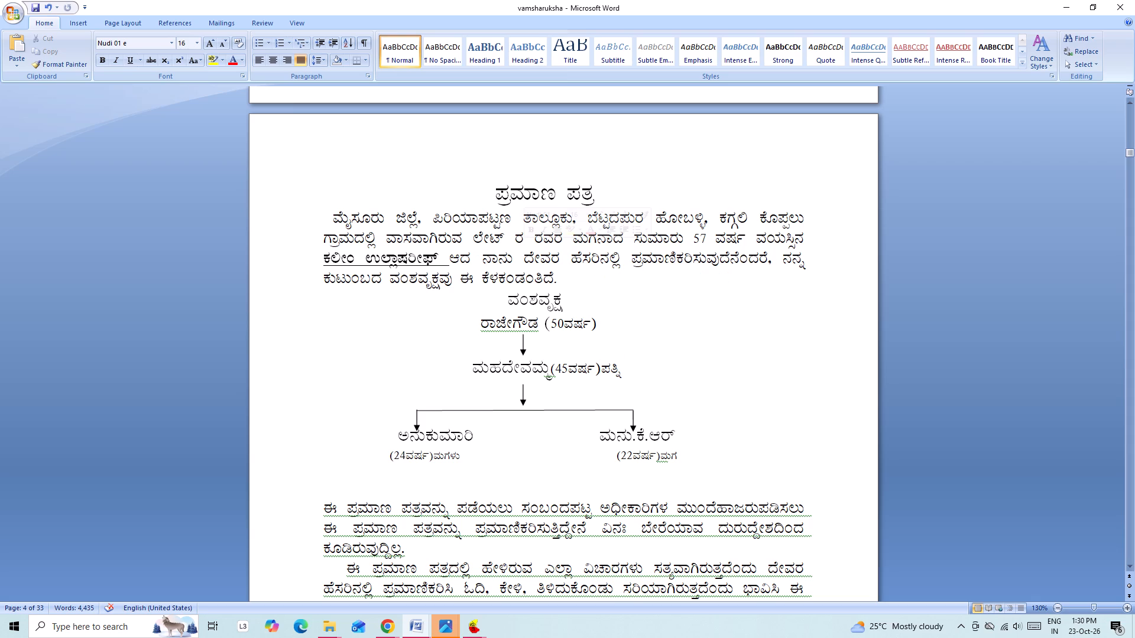
pyautogui.press('BackSpace')
pyautogui.press('BackSpace')
pyautogui.press('k')
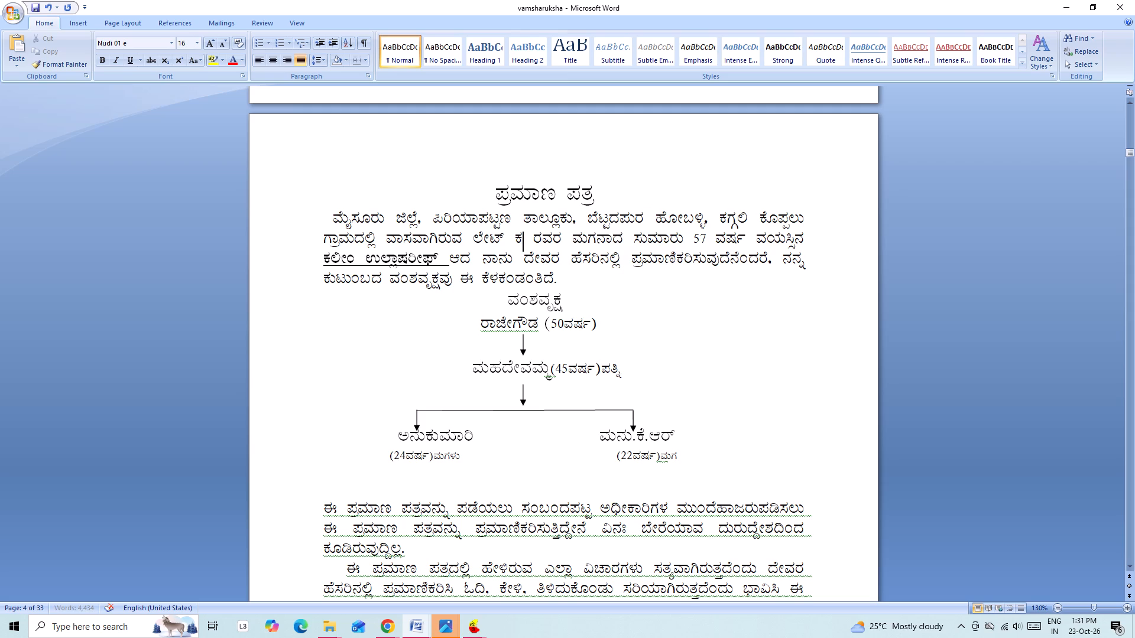
pyautogui.press('u')
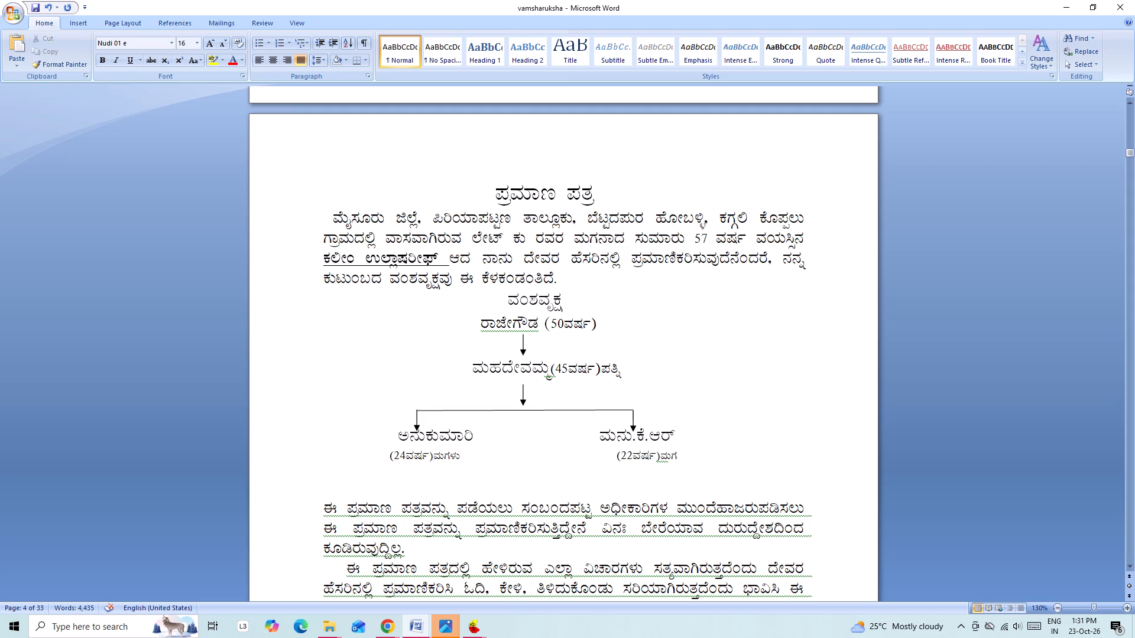
pyautogui.hotkey('shift', 'l')
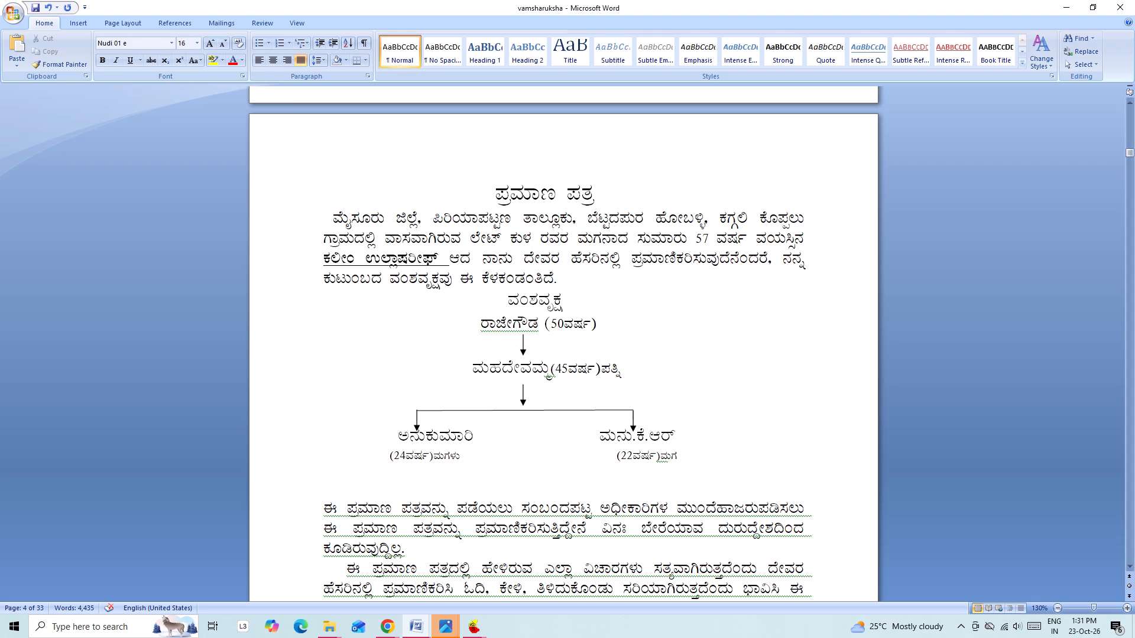
pyautogui.press('BackSpace')
pyautogui.press('BackSpace')
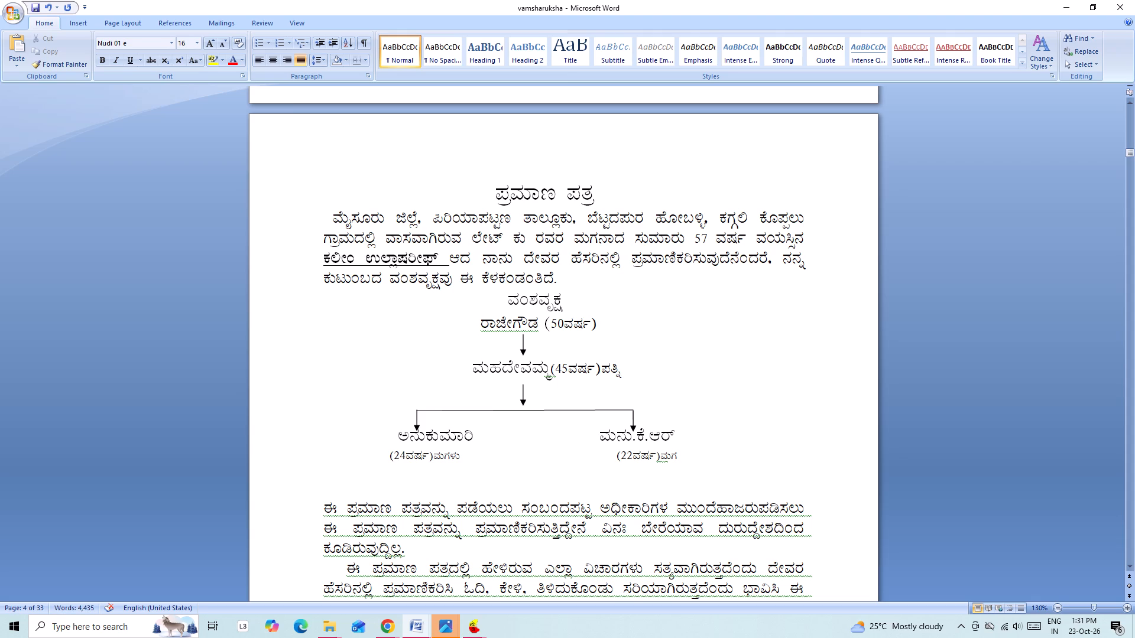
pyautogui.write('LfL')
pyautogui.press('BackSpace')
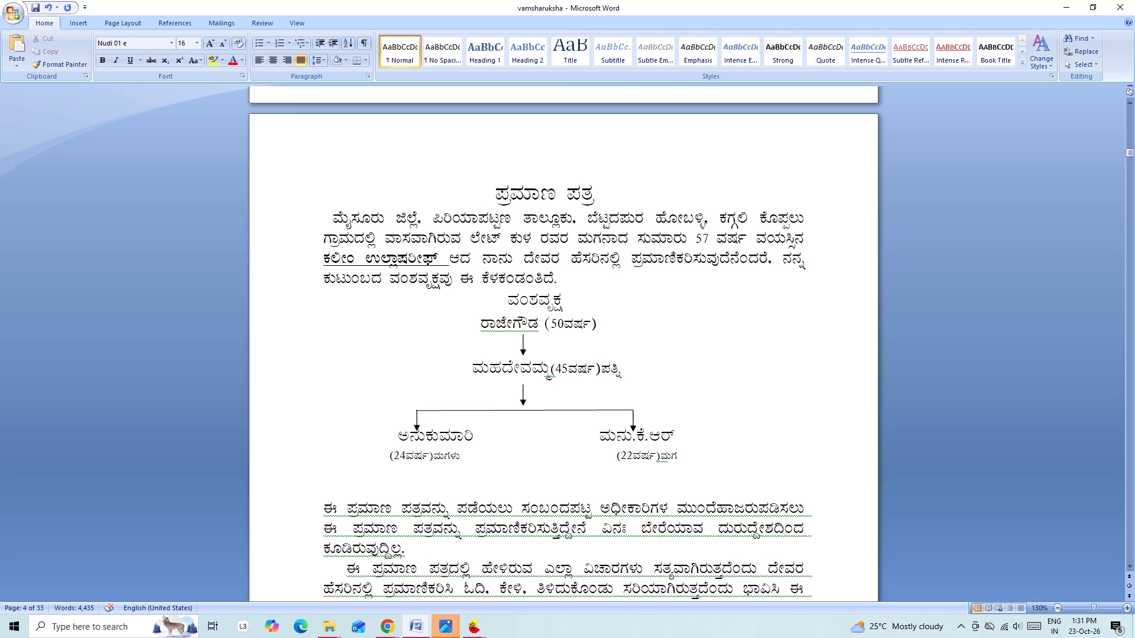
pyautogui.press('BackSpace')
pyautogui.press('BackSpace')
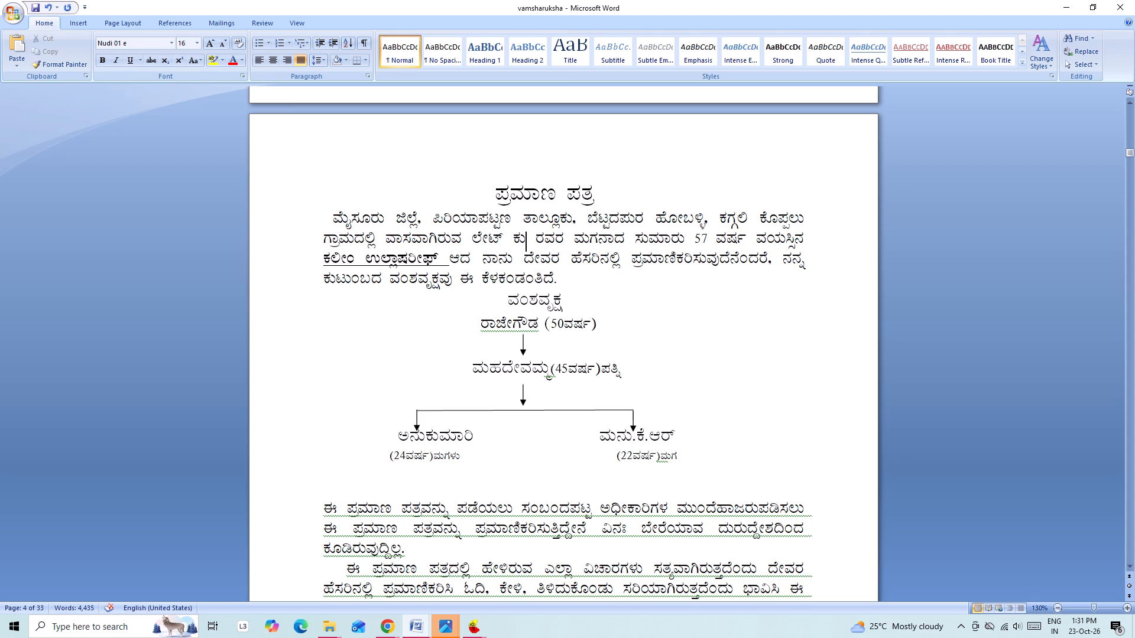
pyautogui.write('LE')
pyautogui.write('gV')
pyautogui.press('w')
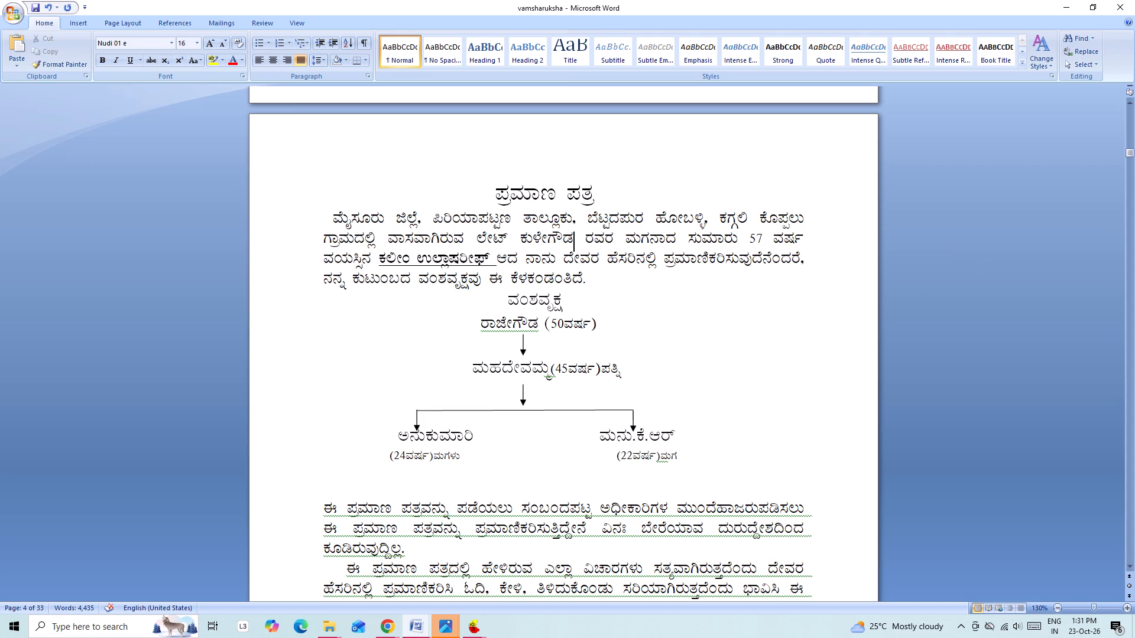
# Set the declarant's age in the opening paragraph to 50.
pyautogui.moveTo(762, 242); pyautogui.dragTo(738, 242)
pyautogui.moveTo(738, 242); pyautogui.dragTo(746, 239)
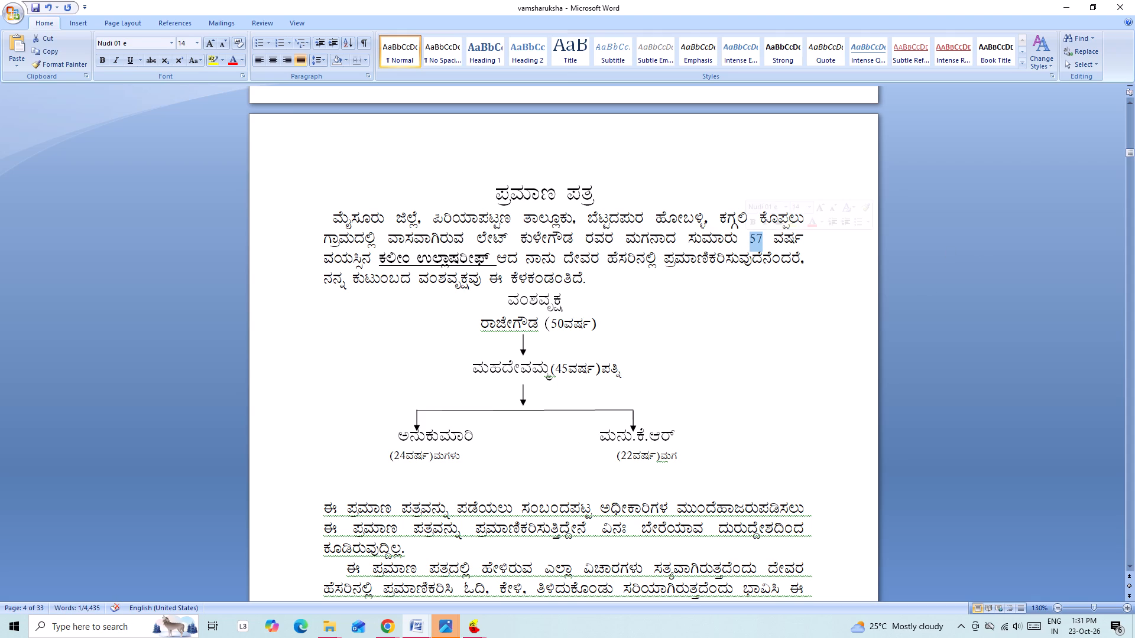
pyautogui.write('50')
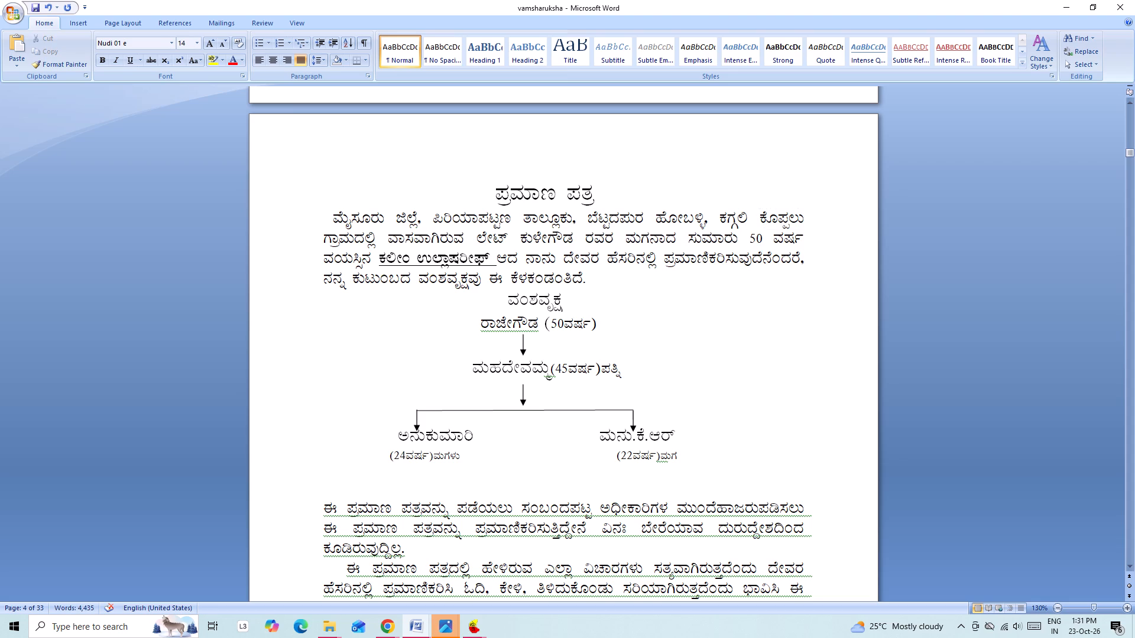
# Replace the bold underlined declarant's name in the opening paragraph with the name at the head of the family tree.
pyautogui.moveTo(492, 265); pyautogui.dragTo(372, 267)
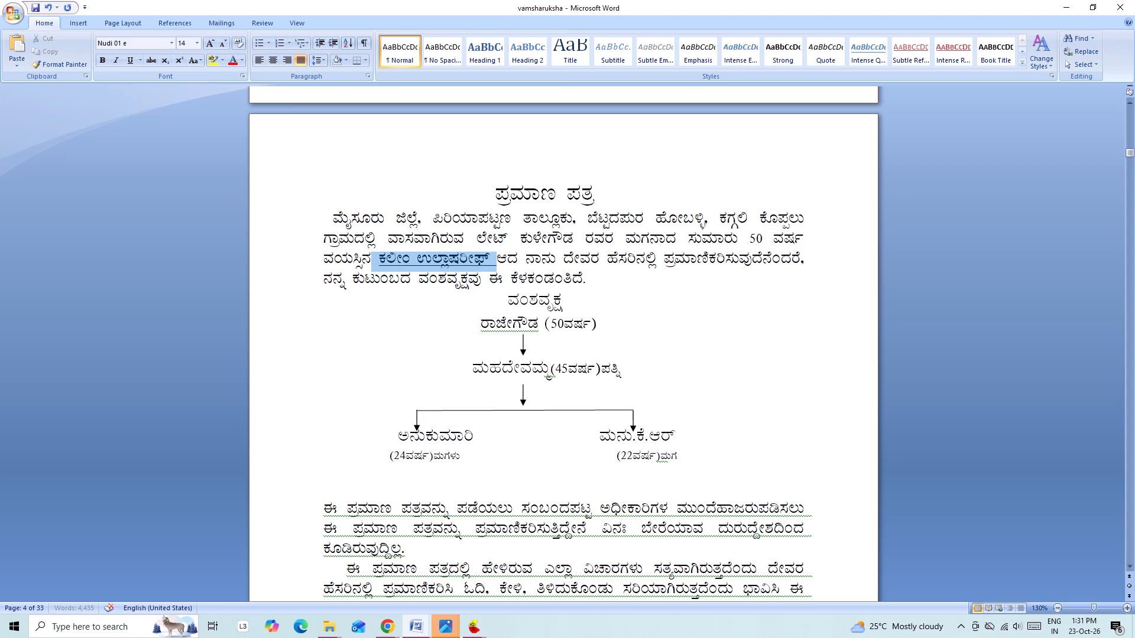
pyautogui.moveTo(372, 267); pyautogui.dragTo(377, 263)
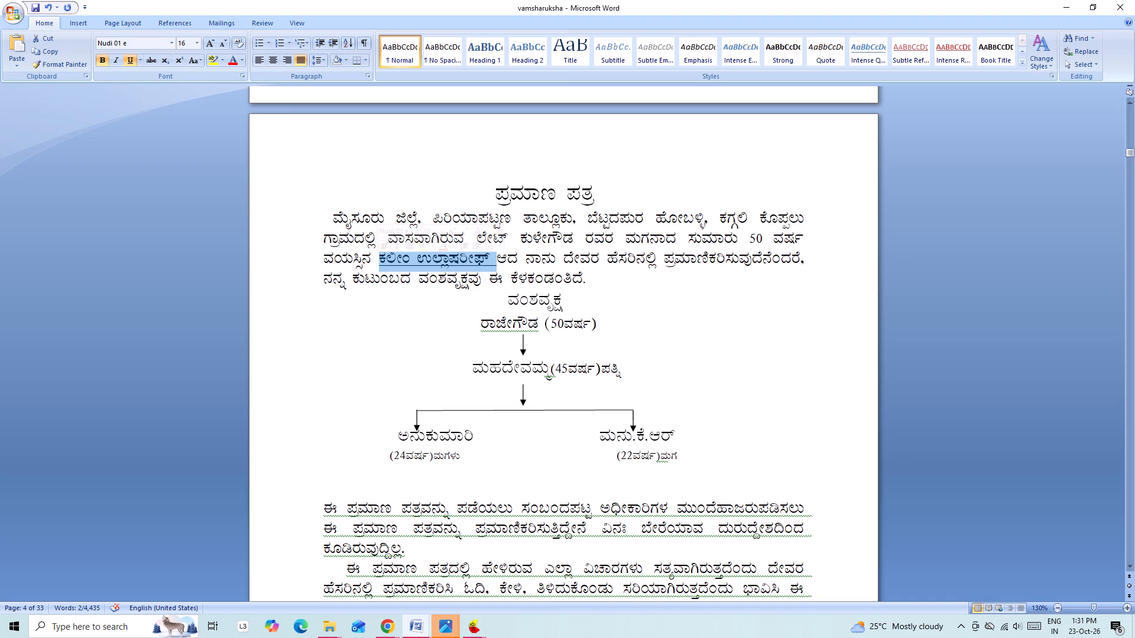
pyautogui.press('r')
pyautogui.press('a')
pyautogui.press('BackSpace')
pyautogui.press('BackSpace')
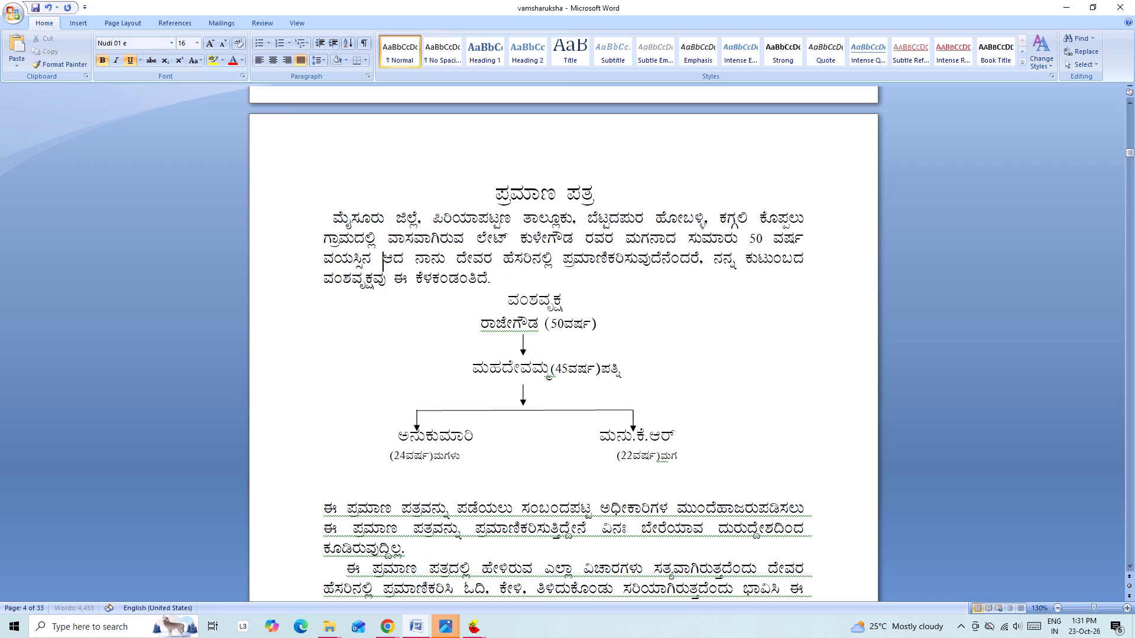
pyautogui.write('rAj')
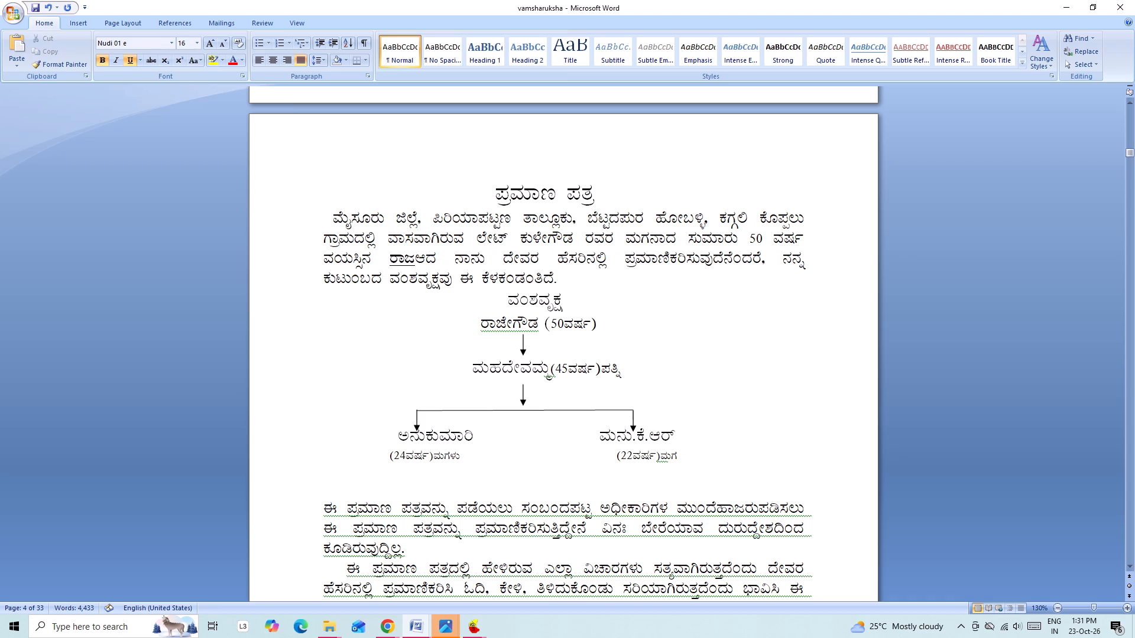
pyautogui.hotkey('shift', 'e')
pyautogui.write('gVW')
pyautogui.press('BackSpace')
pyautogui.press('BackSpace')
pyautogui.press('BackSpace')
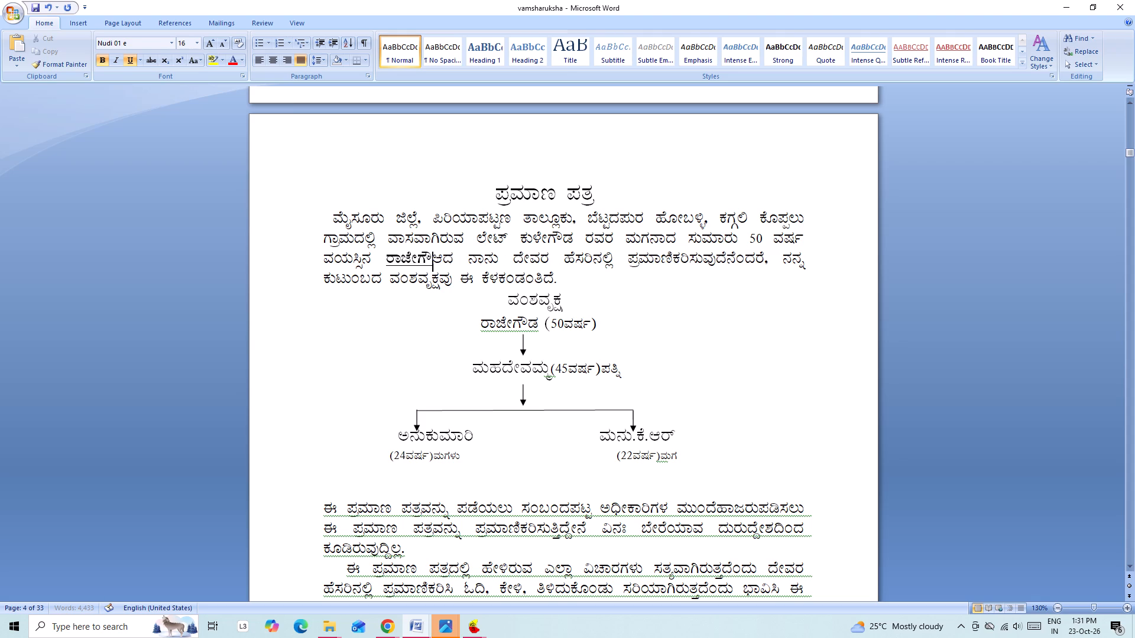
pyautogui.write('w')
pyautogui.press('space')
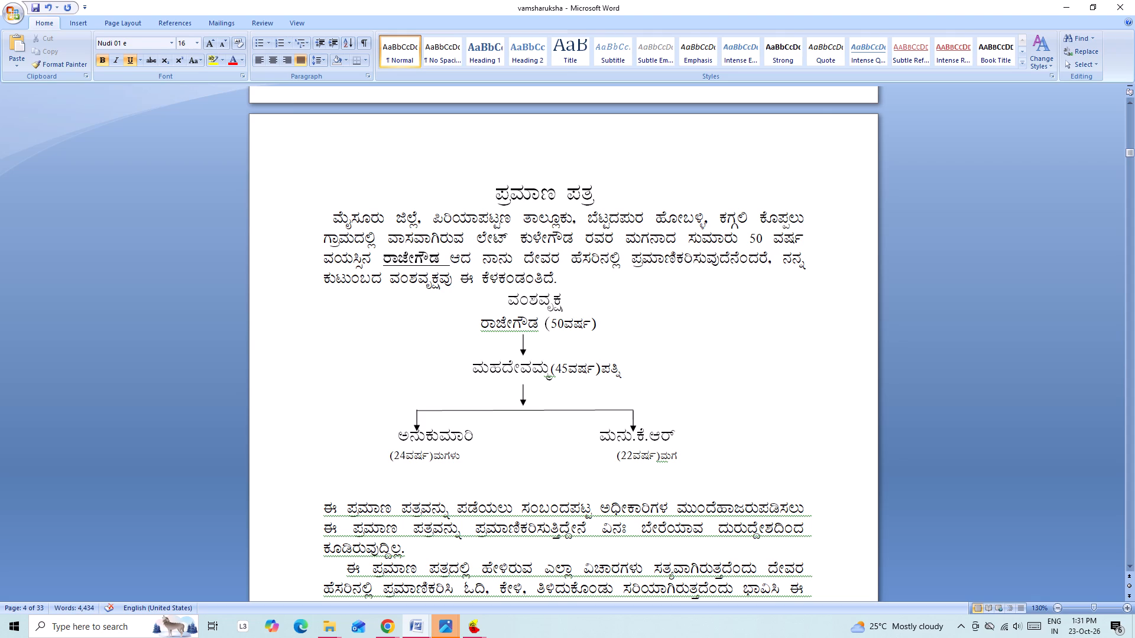
# Look over the edited certificate page and save the vamsharuksha document.
pyautogui.scroll(-4, 506, 444)
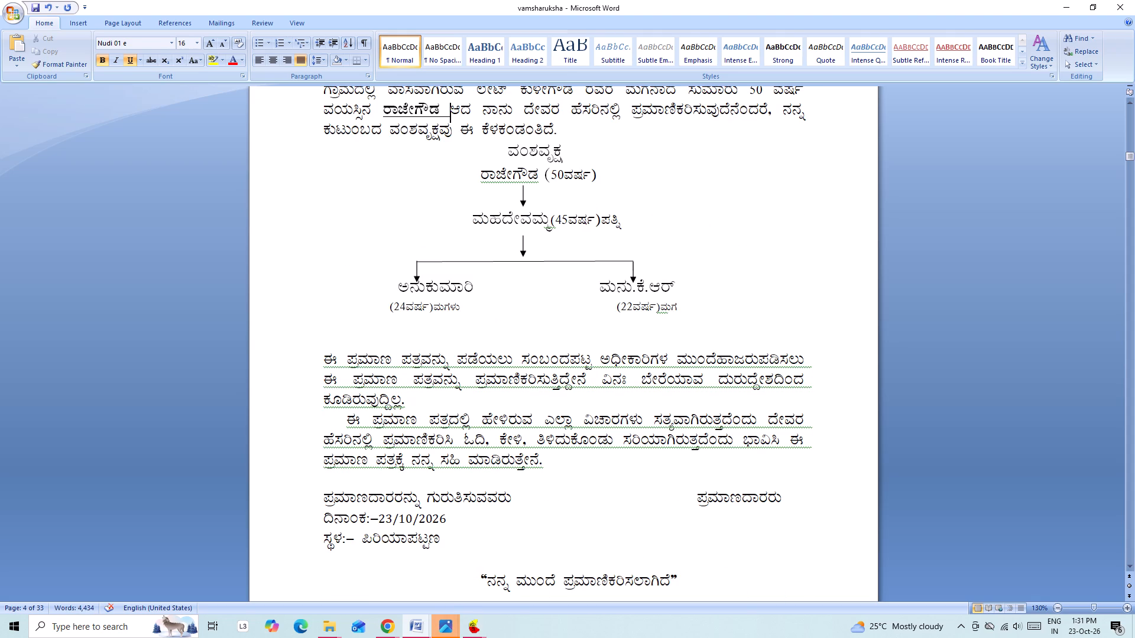
pyautogui.scroll(-5, 500, 592)
pyautogui.scroll(3, 500, 592)
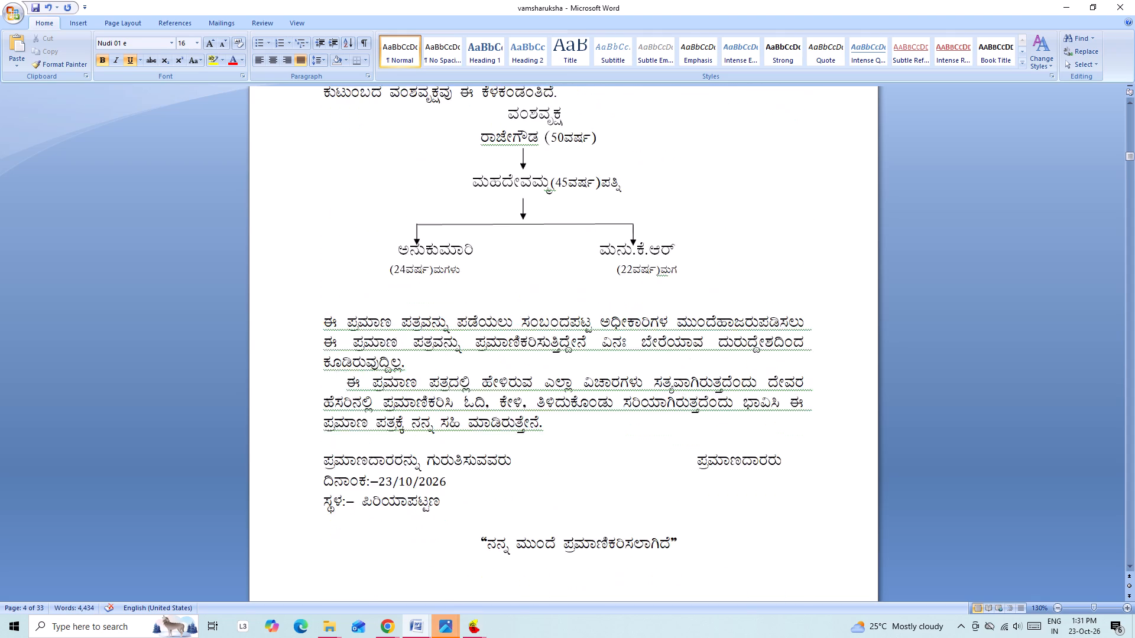
pyautogui.scroll(4, 500, 592)
pyautogui.click(440, 191)
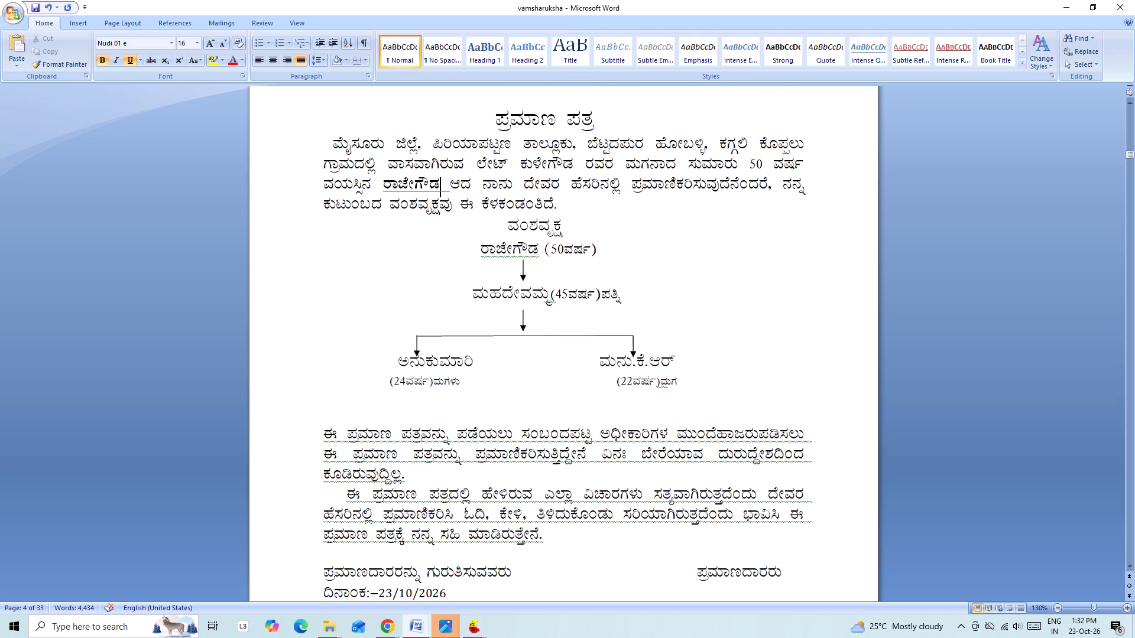
pyautogui.hotkey('ctrl', 's')
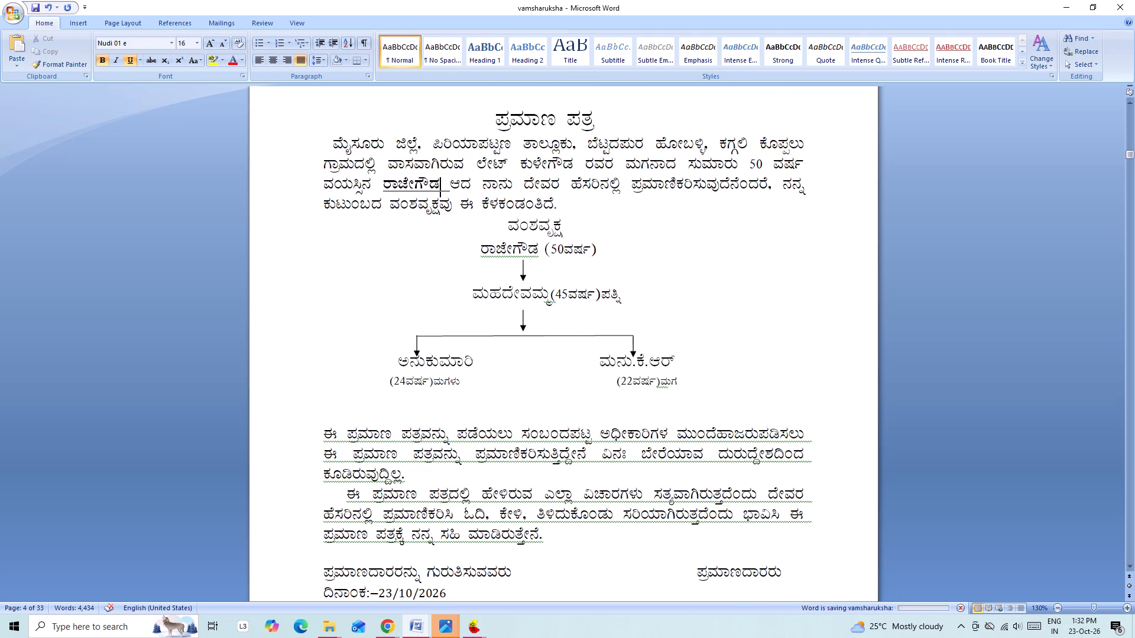
pyautogui.hotkey('ctrl', 's')
pyautogui.hotkey('ctrl', 's')
# Delete the two blank lines above the certificate's ಪ್ರಮಾಣ ಪತ್ರ heading so the heading moves to the page's first line.
pyautogui.scroll(2, 440, 191)
pyautogui.scroll(-18, 440, 191)
pyautogui.scroll(6, 440, 191)
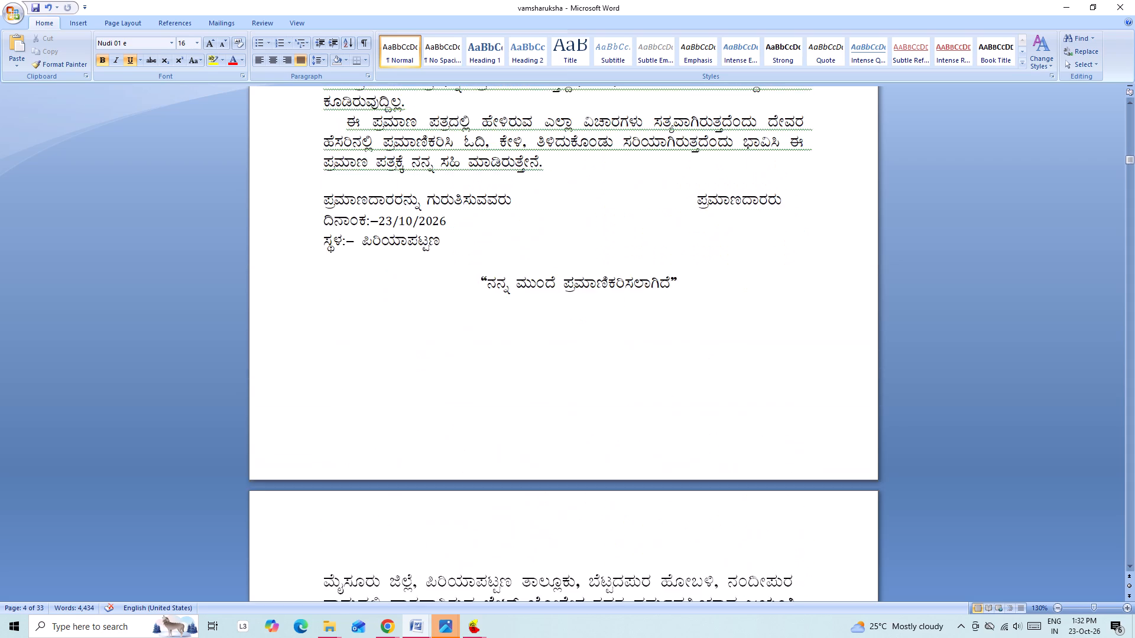
pyautogui.scroll(11, 440, 191)
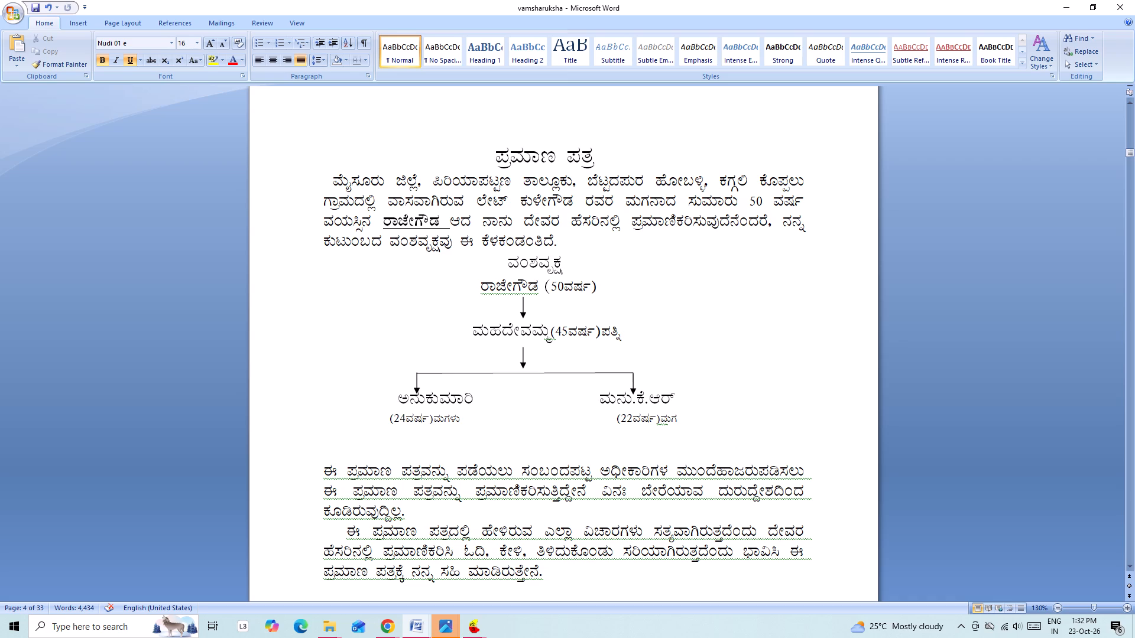
pyautogui.click(494, 161)
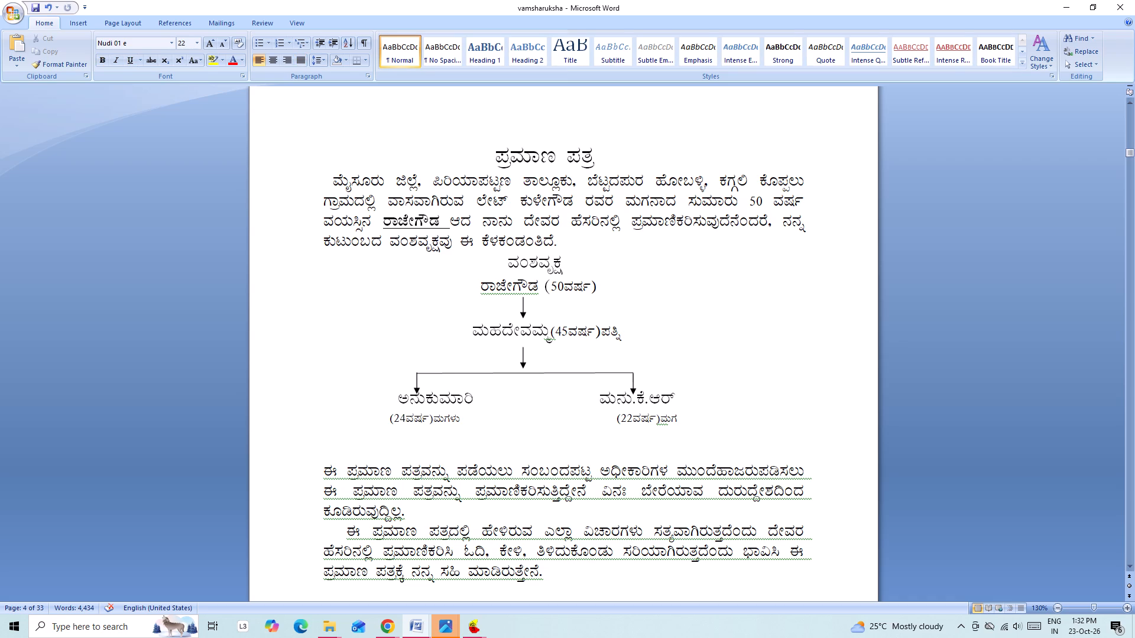
pyautogui.press('BackSpace')
pyautogui.press('BackSpace')
pyautogui.press('BackSpace')
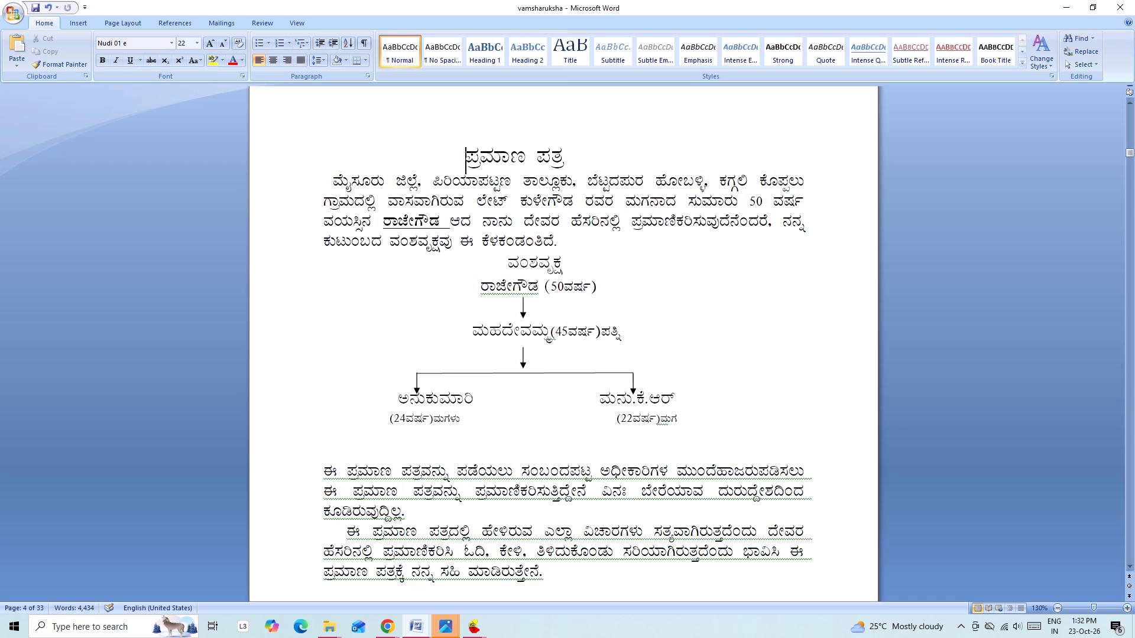
pyautogui.press('BackSpace')
pyautogui.press('BackSpace')
pyautogui.press('BackSpace')
pyautogui.press('BackSpace')
pyautogui.press('BackSpace')
pyautogui.press('BackSpace')
pyautogui.press('BackSpace')
pyautogui.press('BackSpace')
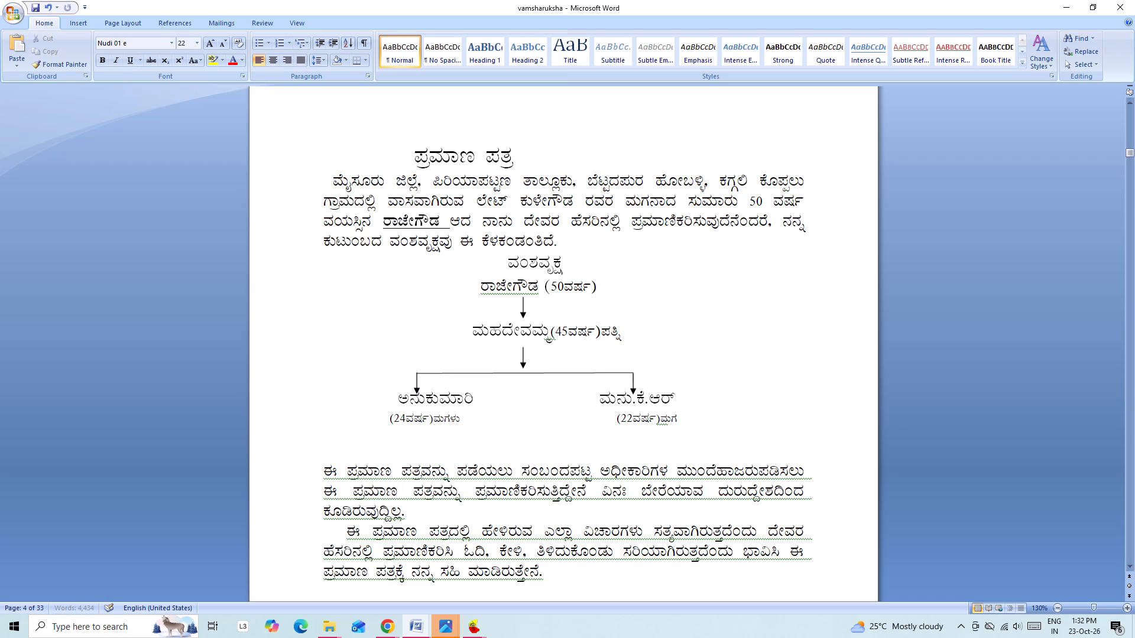
pyautogui.press('BackSpace')
pyautogui.press('BackSpace')
pyautogui.press('BackSpace')
pyautogui.press('BackSpace')
pyautogui.press('BackSpace')
pyautogui.press('BackSpace')
pyautogui.press('BackSpace')
pyautogui.press('BackSpace')
pyautogui.press('BackSpace')
pyautogui.press('BackSpace')
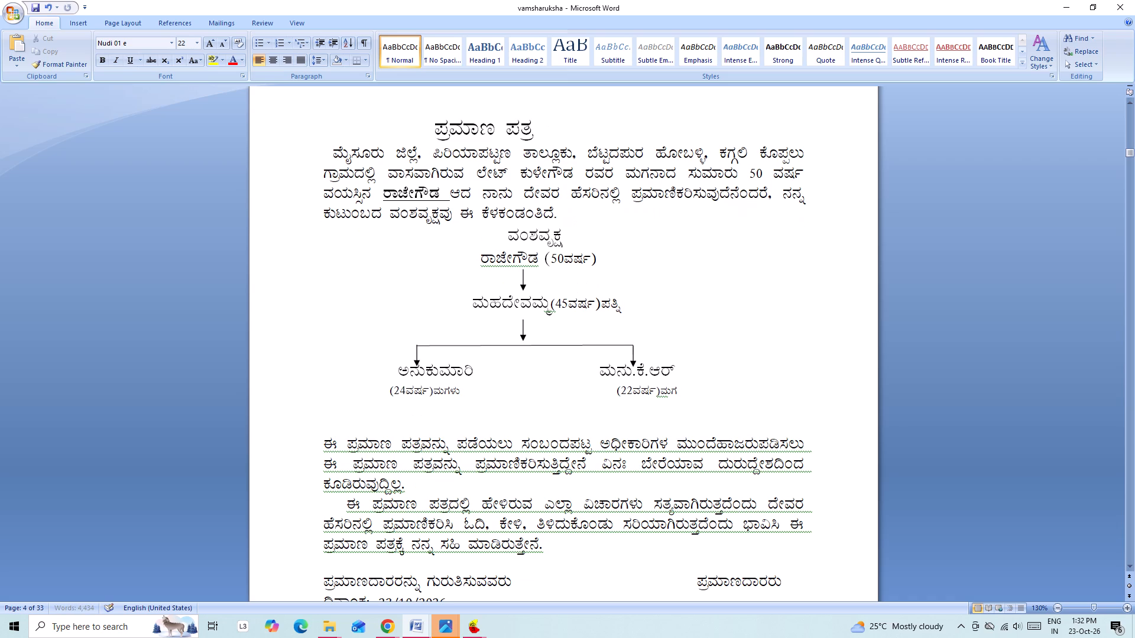
pyautogui.press('BackSpace')
pyautogui.press('BackSpace')
pyautogui.press('BackSpace')
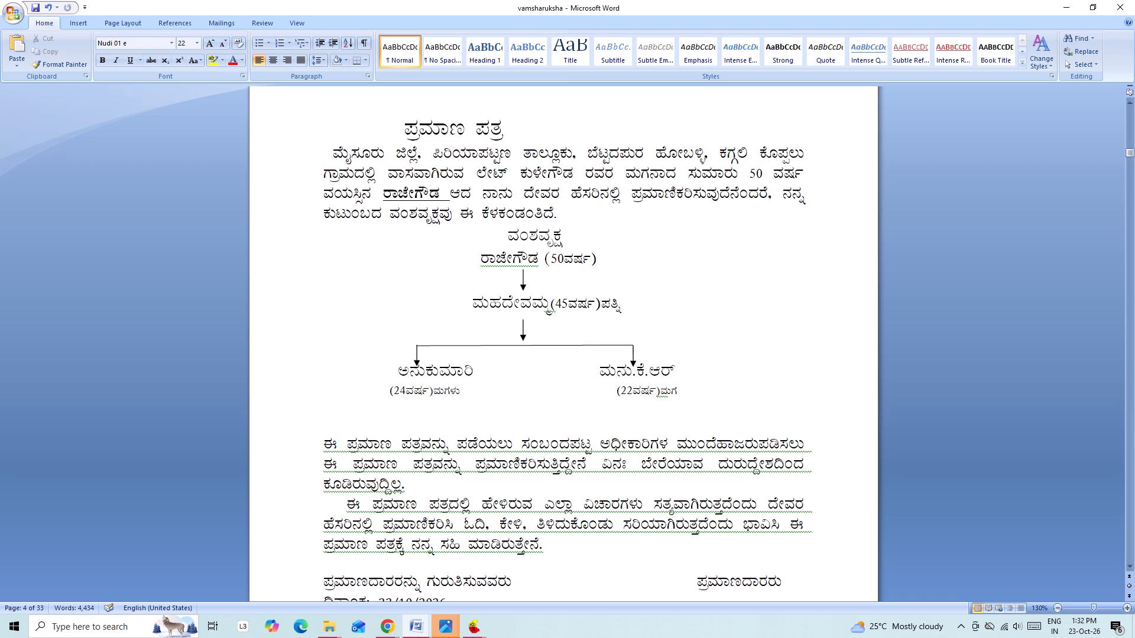
pyautogui.press('BackSpace')
pyautogui.press('BackSpace')
pyautogui.press('BackSpace')
pyautogui.press('BackSpace')
pyautogui.press('BackSpace')
pyautogui.press('BackSpace')
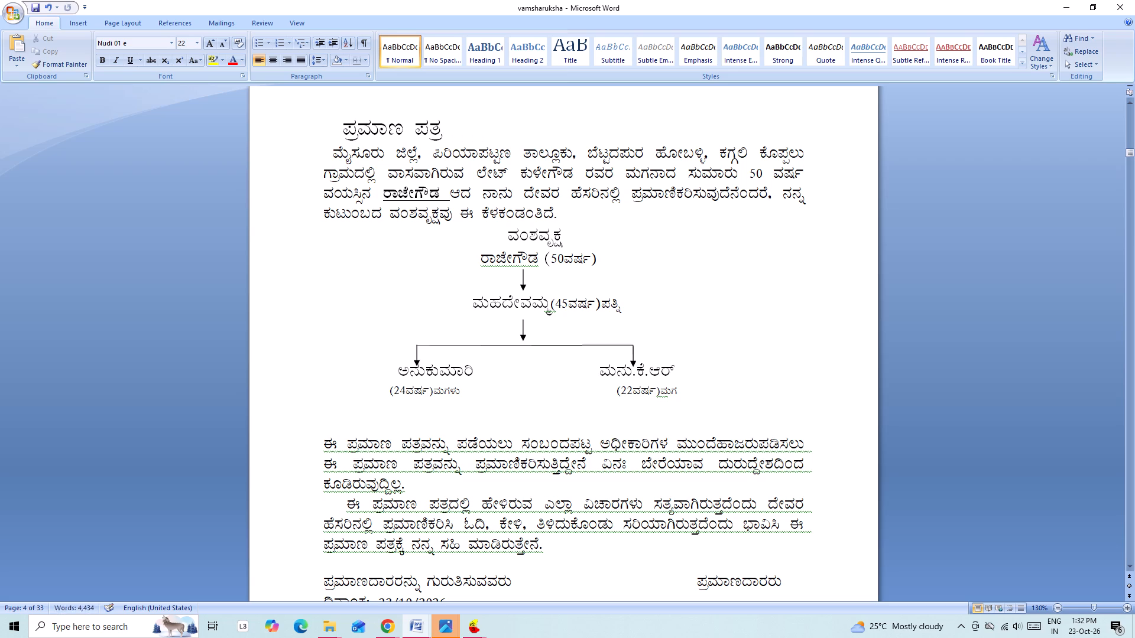
pyautogui.press('BackSpace')
pyautogui.press('BackSpace')
pyautogui.press('BackSpace')
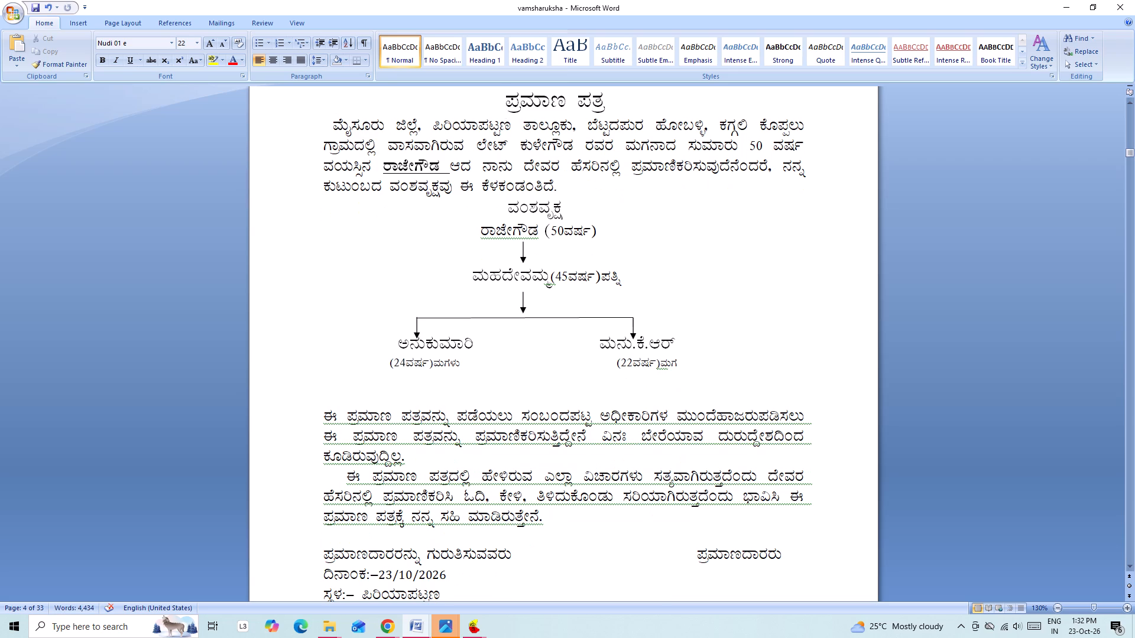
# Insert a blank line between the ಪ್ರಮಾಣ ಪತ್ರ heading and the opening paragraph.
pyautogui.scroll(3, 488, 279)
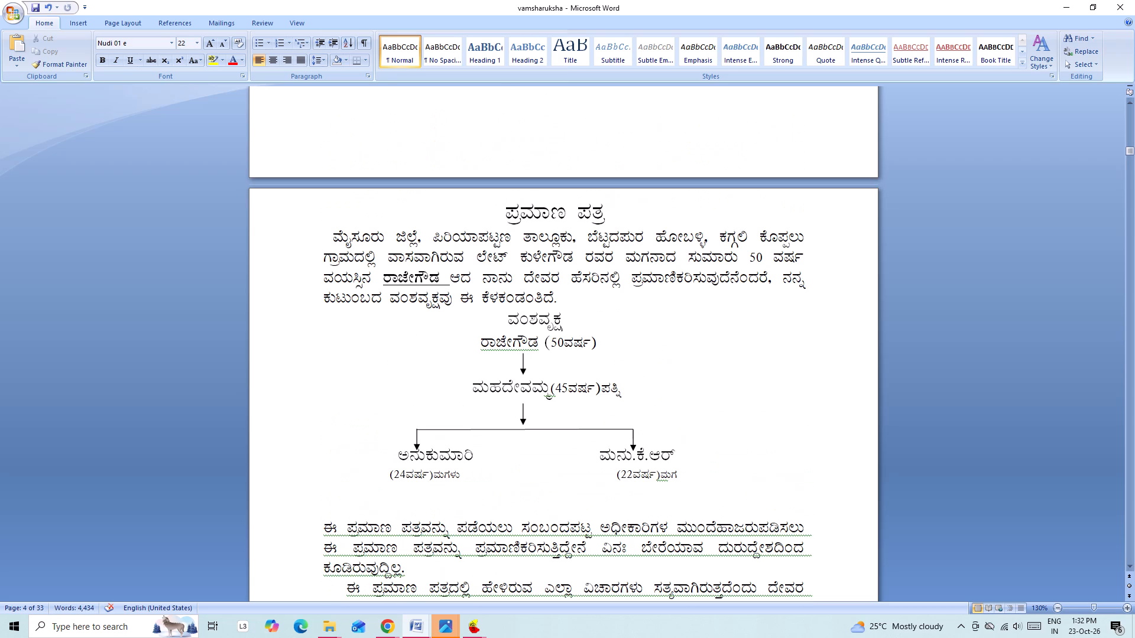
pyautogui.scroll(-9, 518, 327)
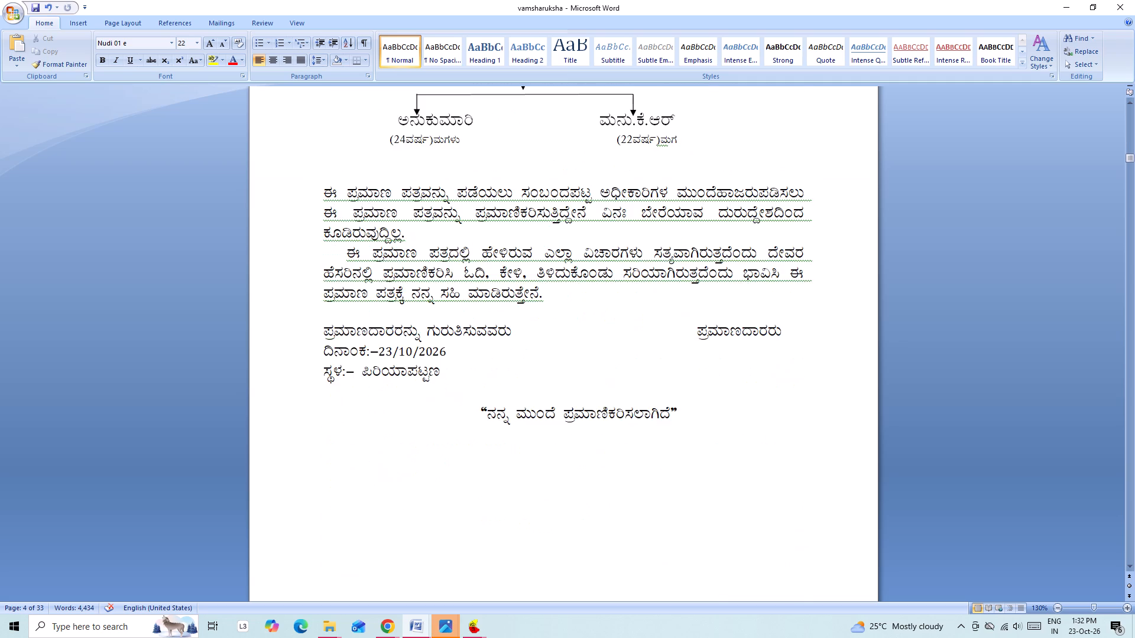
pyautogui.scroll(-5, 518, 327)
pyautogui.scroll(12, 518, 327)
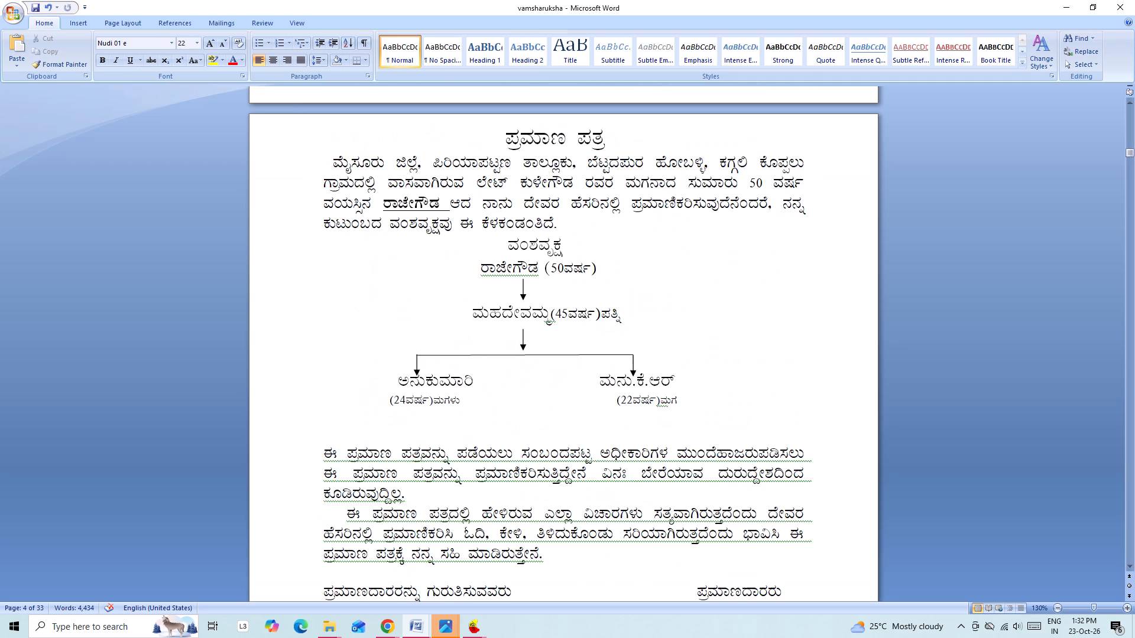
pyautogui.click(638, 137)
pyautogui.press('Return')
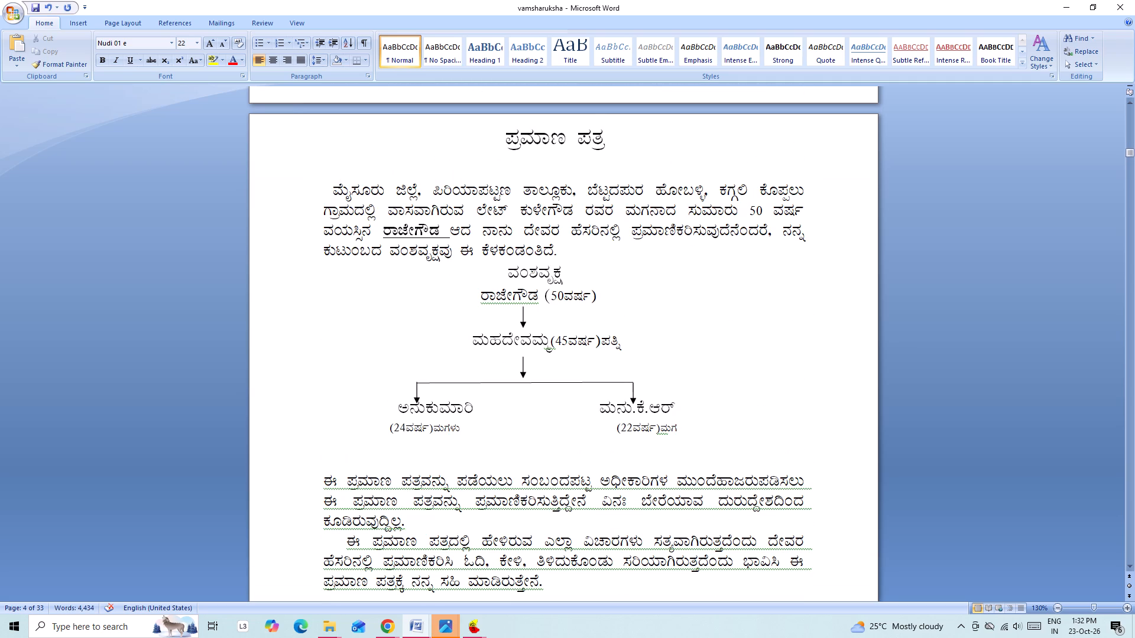
# Move the ಪ್ರಮಾಣ ಪತ್ರ heading down one line and pad it with 17 spaces so it sits near the middle of the page.
pyautogui.click(502, 147)
pyautogui.press('Return')
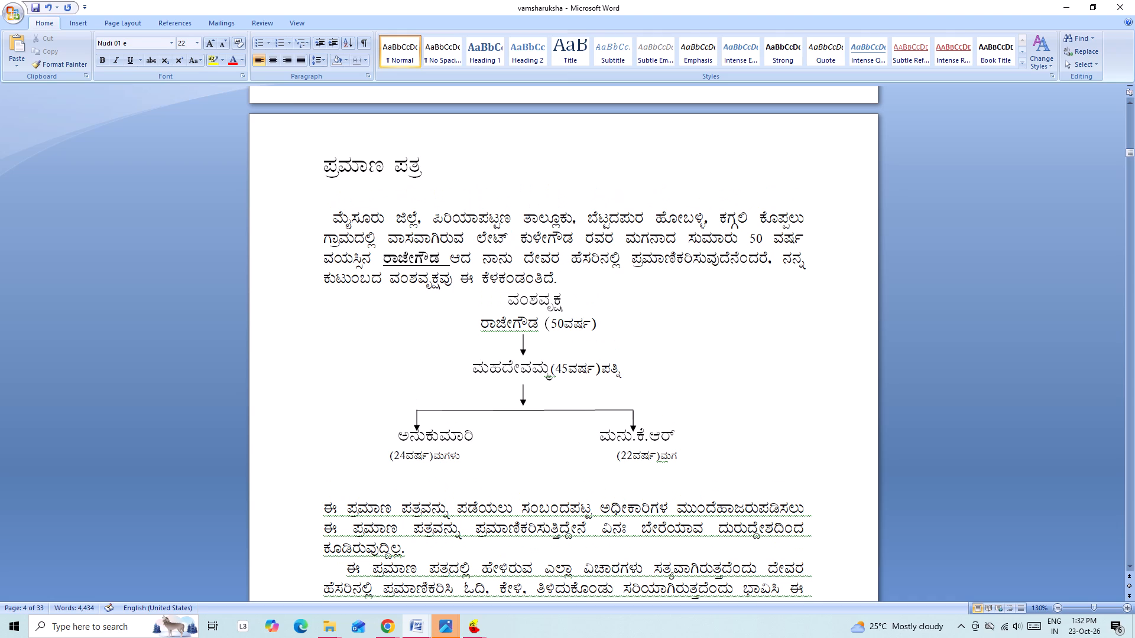
pyautogui.press('space')
pyautogui.press('space')
pyautogui.press('space')
pyautogui.press('space')
pyautogui.press('space')
pyautogui.press('space')
pyautogui.press('space')
pyautogui.press('space')
pyautogui.press('space')
pyautogui.press('space')
pyautogui.press('space')
pyautogui.press('space')
pyautogui.press('space')
pyautogui.press('space')
pyautogui.press('space')
pyautogui.press('space')
pyautogui.press('space')
pyautogui.press('space')
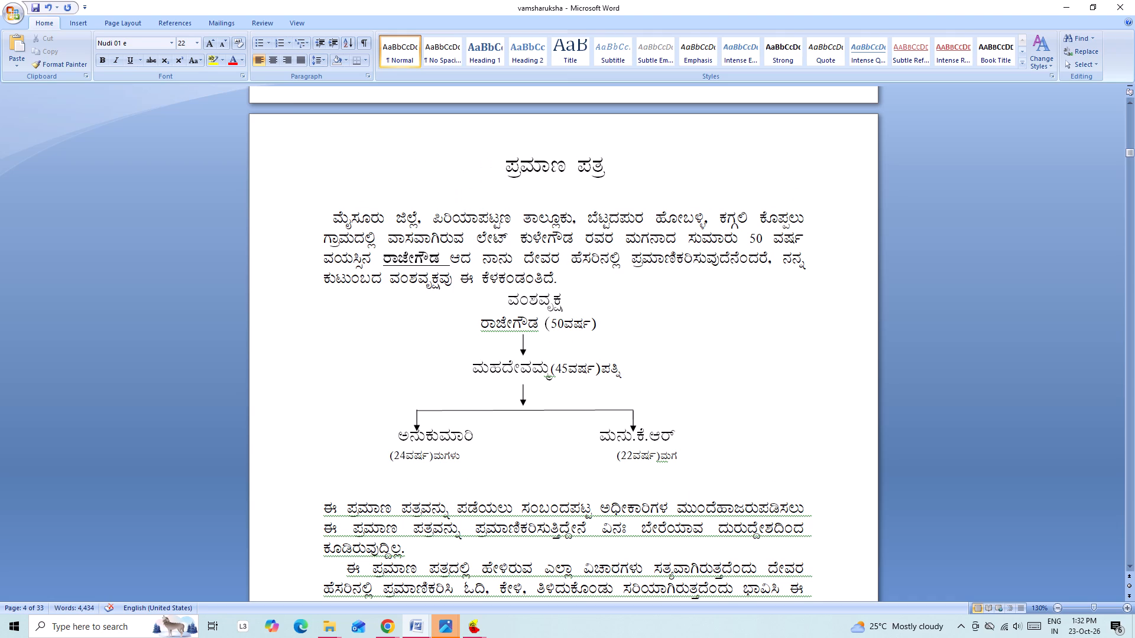
pyautogui.press('BackSpace')
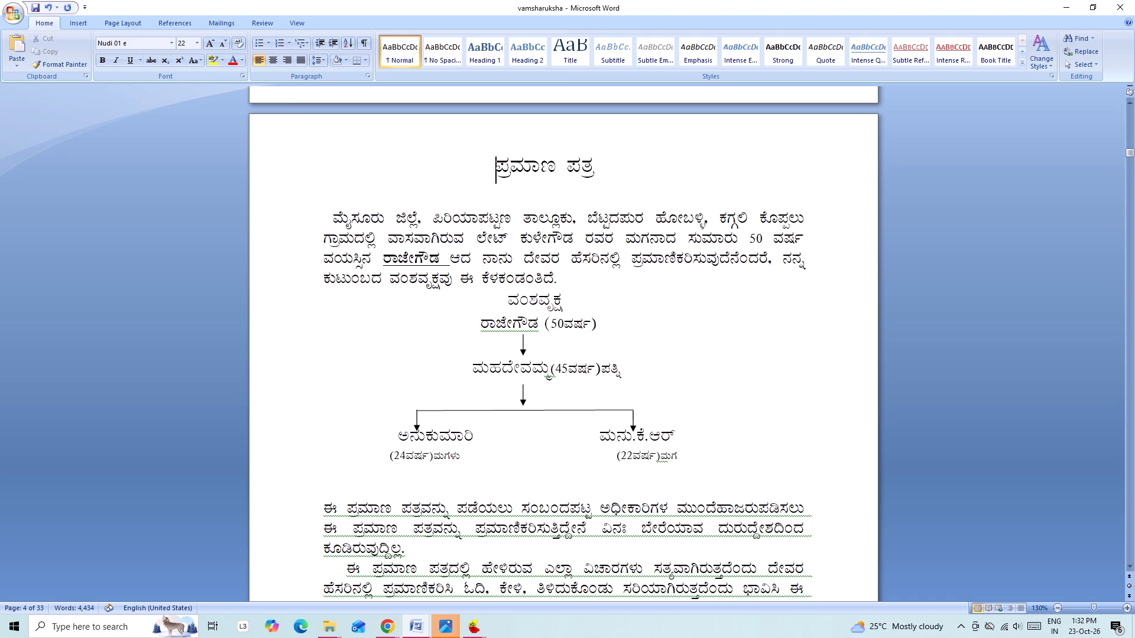
# Remove the blank line below the heading and replace the opening paragraph's first-line indent with two spaces, comparing with the preceding certificate's layout.
pyautogui.click(332, 221)
pyautogui.press('BackSpace')
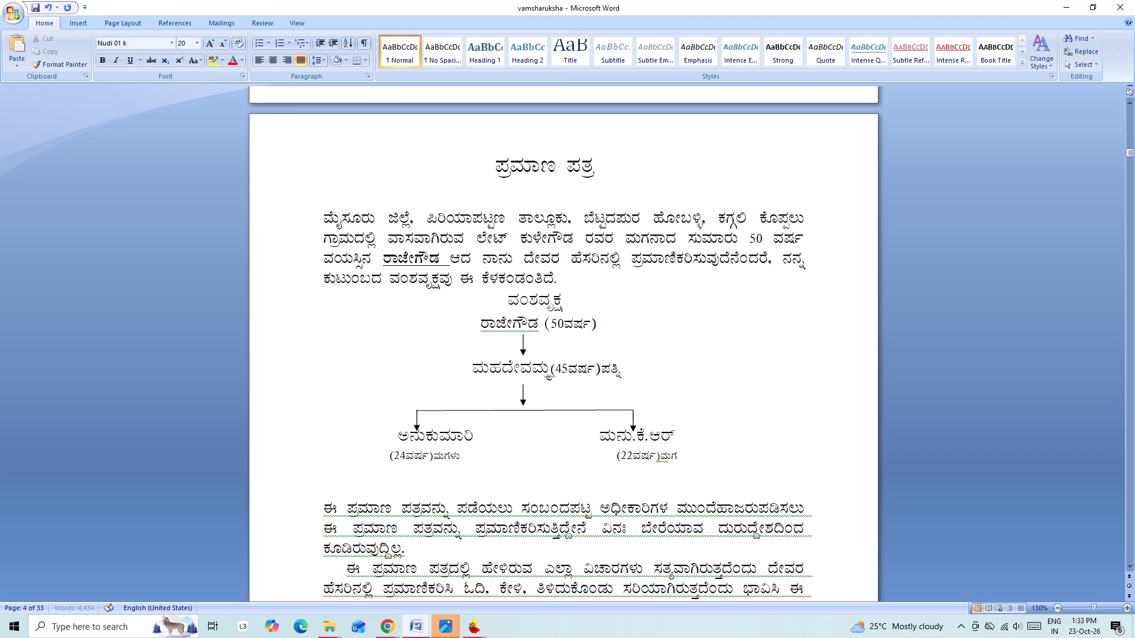
pyautogui.press('BackSpace')
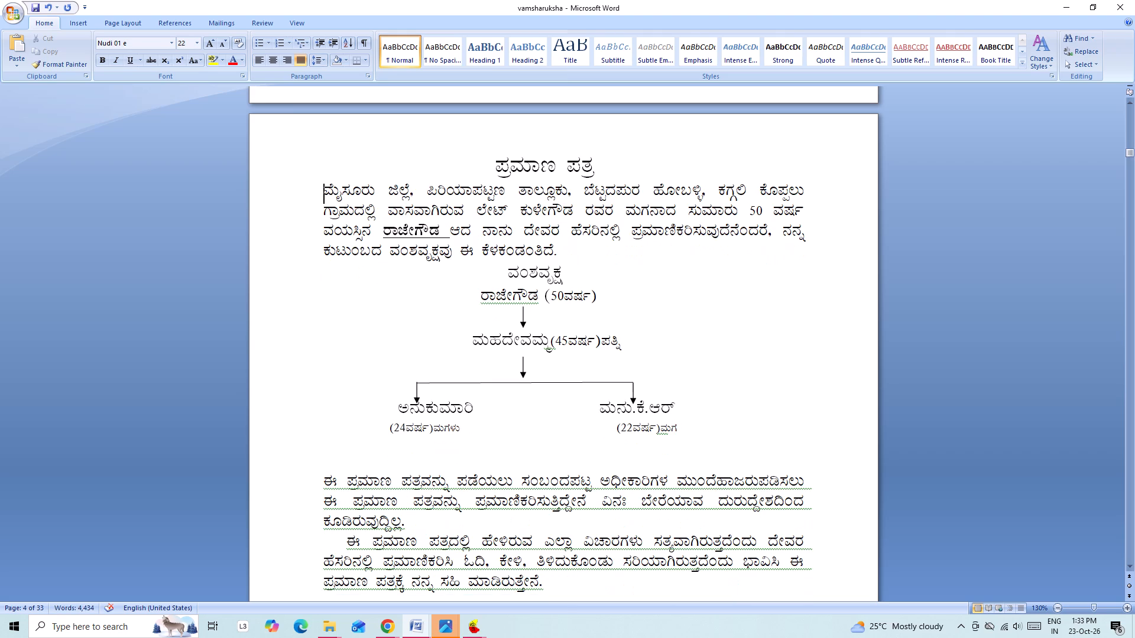
pyautogui.press('space')
pyautogui.press('space')
pyautogui.press('space')
pyautogui.scroll(2, 332, 221)
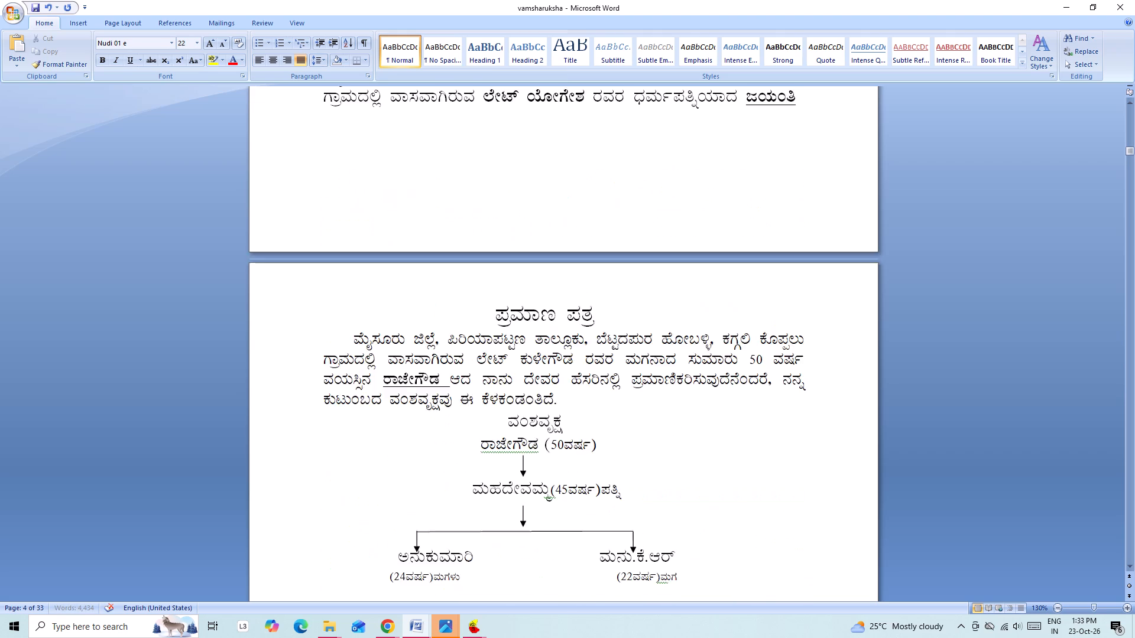
pyautogui.scroll(20, 332, 221)
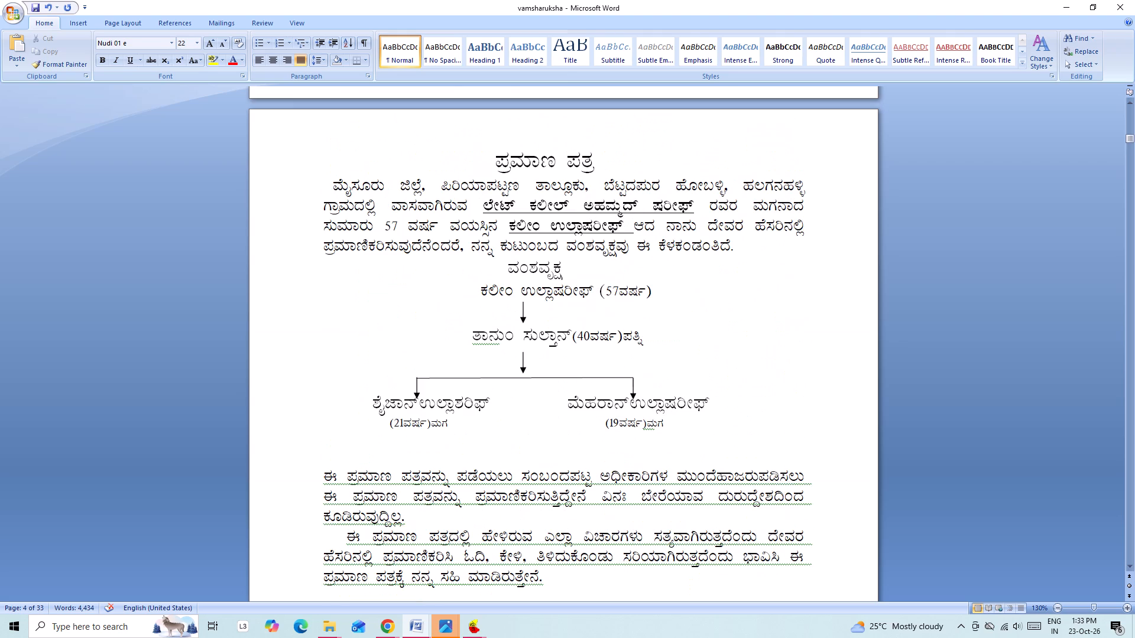
pyautogui.scroll(-13, 332, 221)
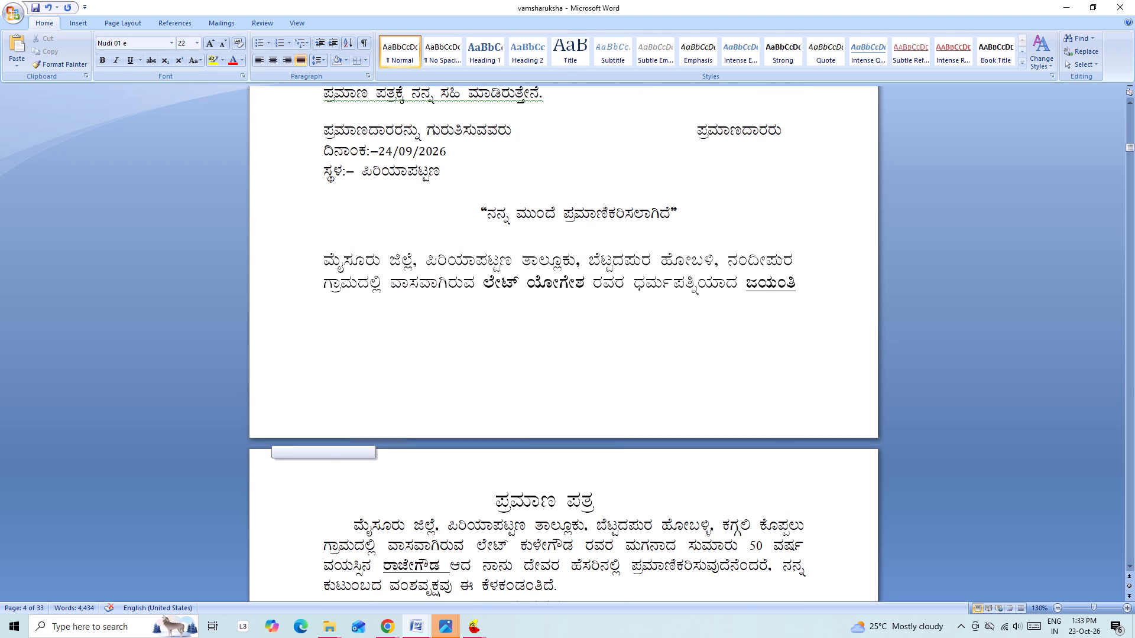
pyautogui.press('BackSpace')
pyautogui.scroll(-10, 281, 463)
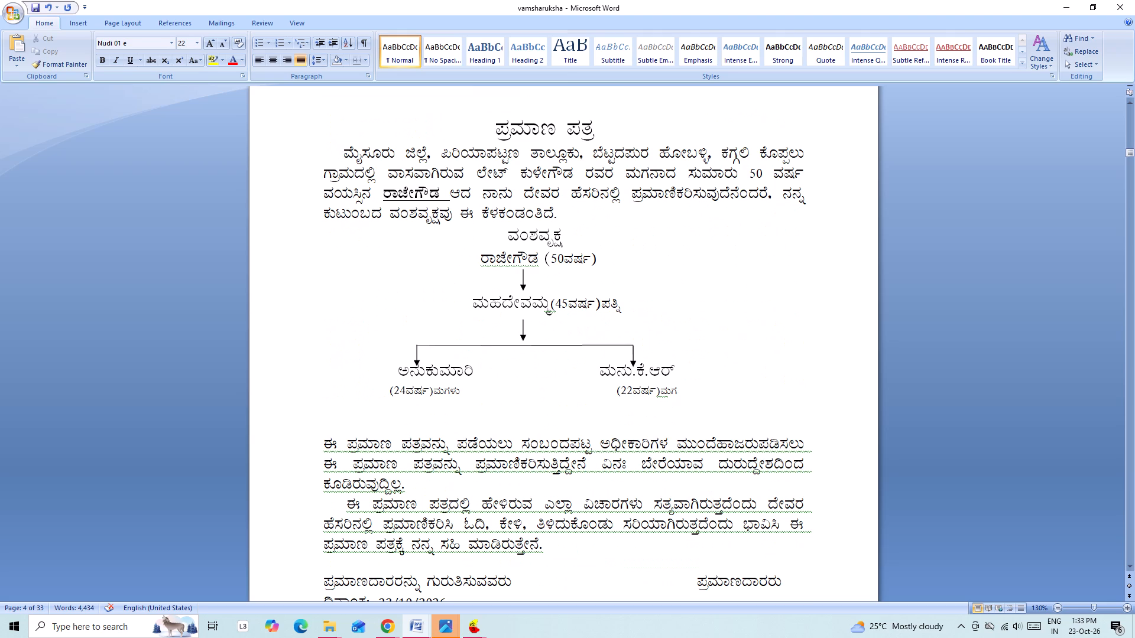